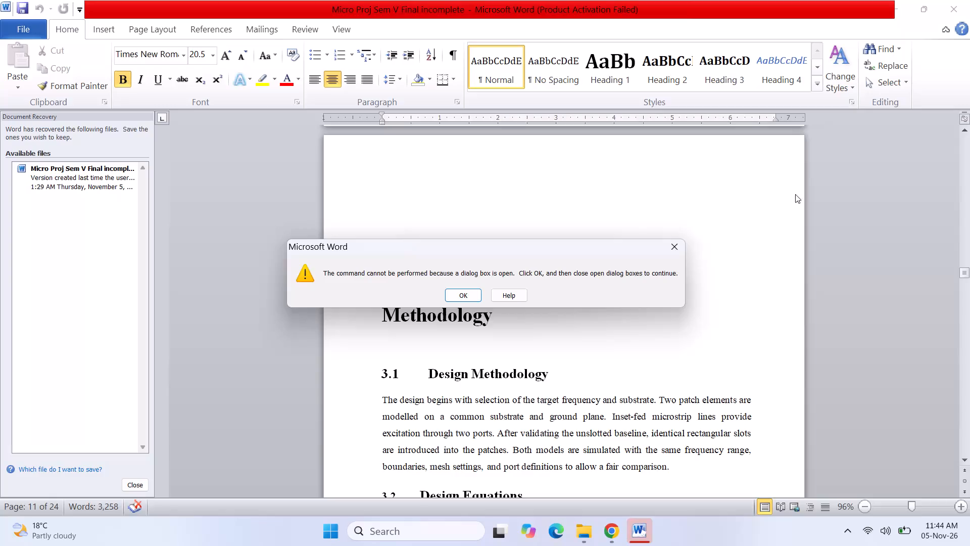
# Dismiss the open-dialog warning and close the Microsoft Office Activation Wizard to get back to the report.
pyautogui.click(670, 252)
pyautogui.scroll(20, 720, 284)
pyautogui.scroll(3, 720, 284)
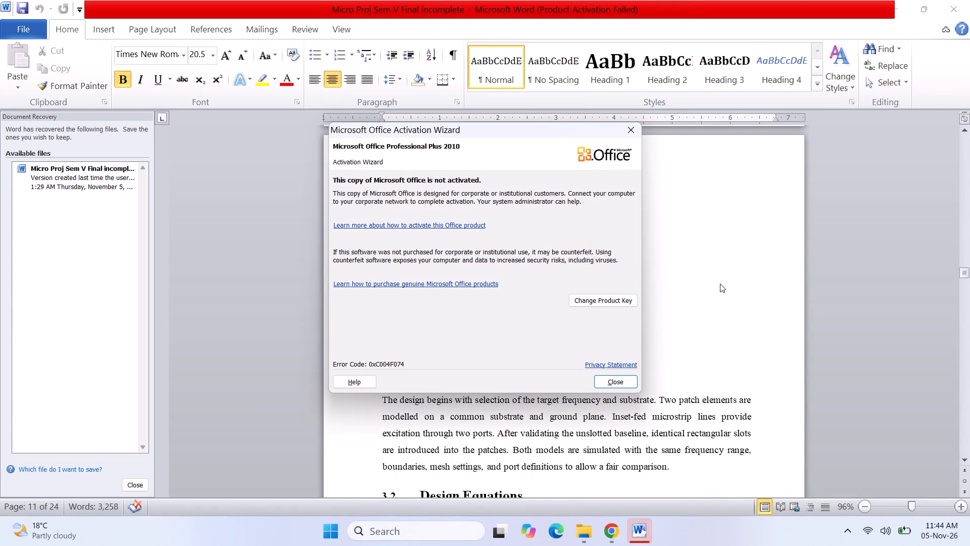
pyautogui.click(624, 128)
pyautogui.scroll(18, 718, 284)
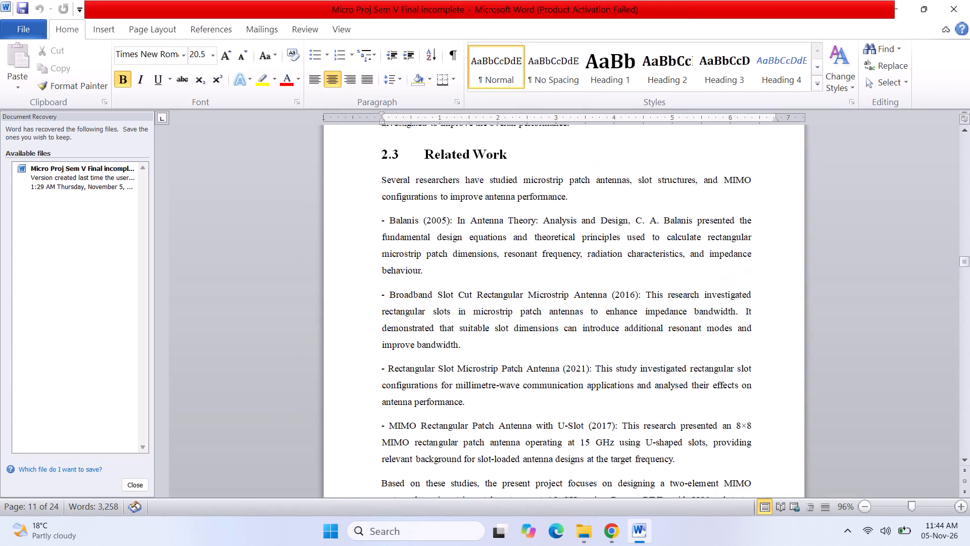
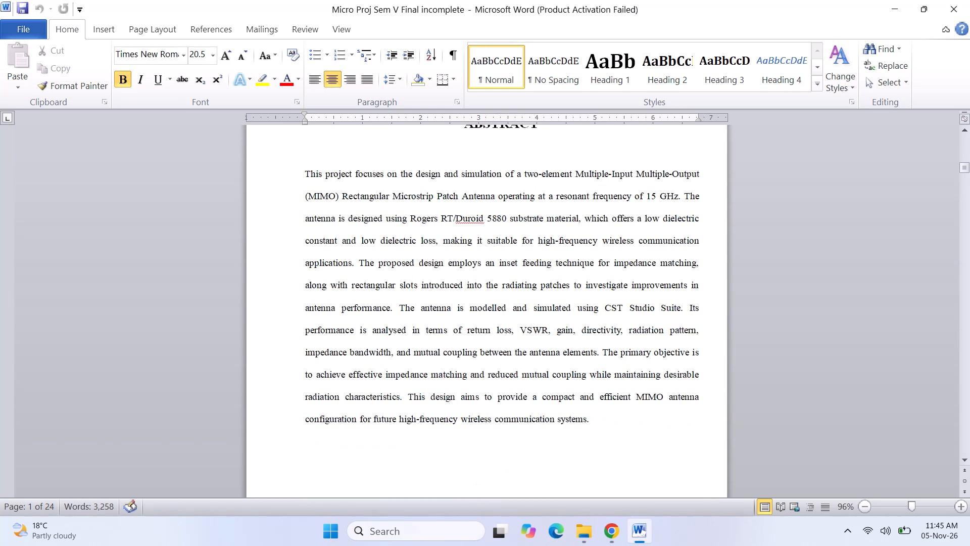
# Review the report from the Abstract through the contents list and early chapters to Figure 3.1 and the Proposed Rectangular Slot Geometry section.
pyautogui.scroll(-6, 507, 375)
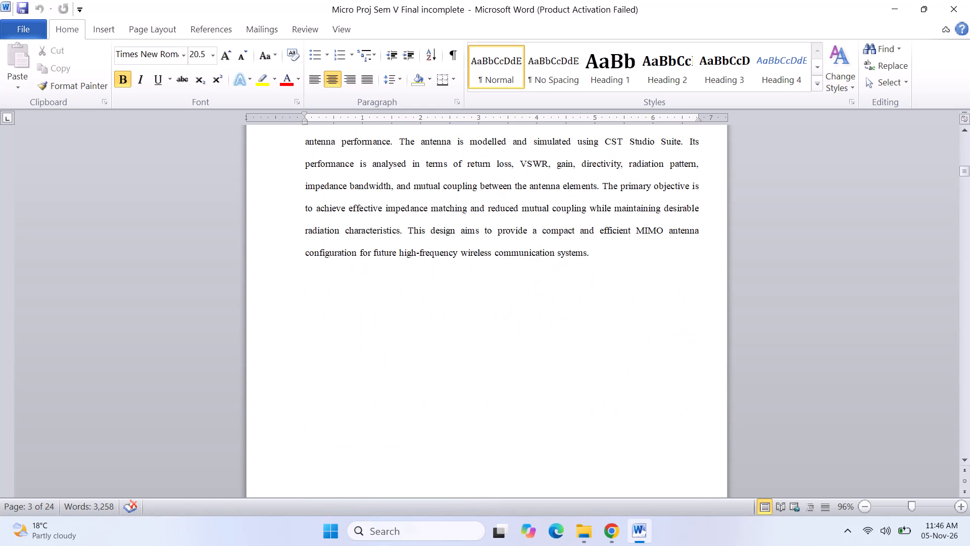
pyautogui.scroll(-16, 507, 375)
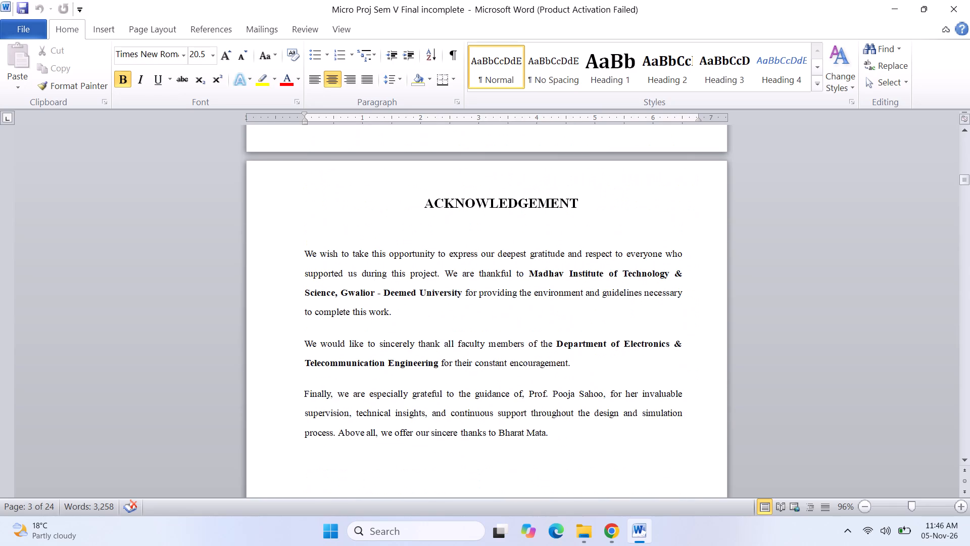
pyautogui.scroll(-15, 507, 375)
pyautogui.scroll(-10, 507, 375)
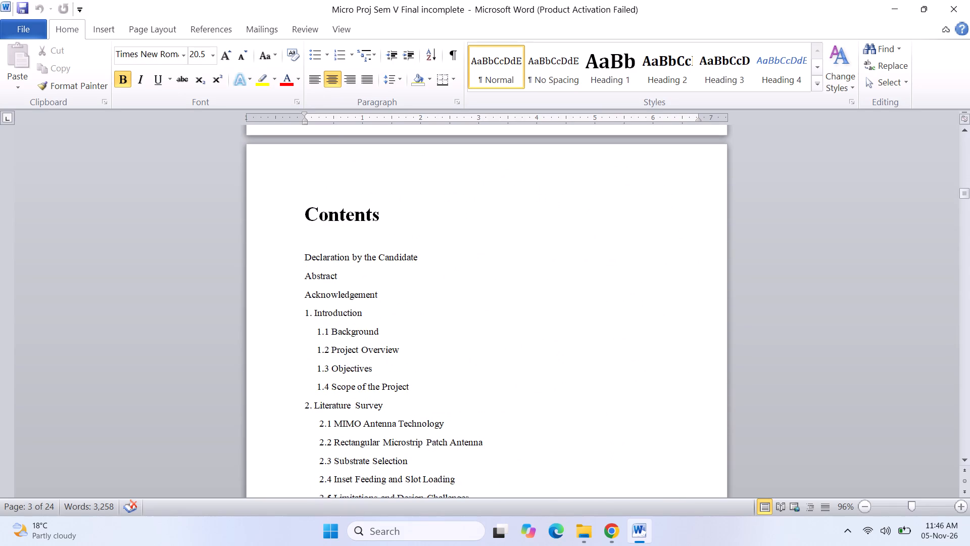
pyautogui.scroll(-15, 507, 375)
pyautogui.scroll(-8, 507, 375)
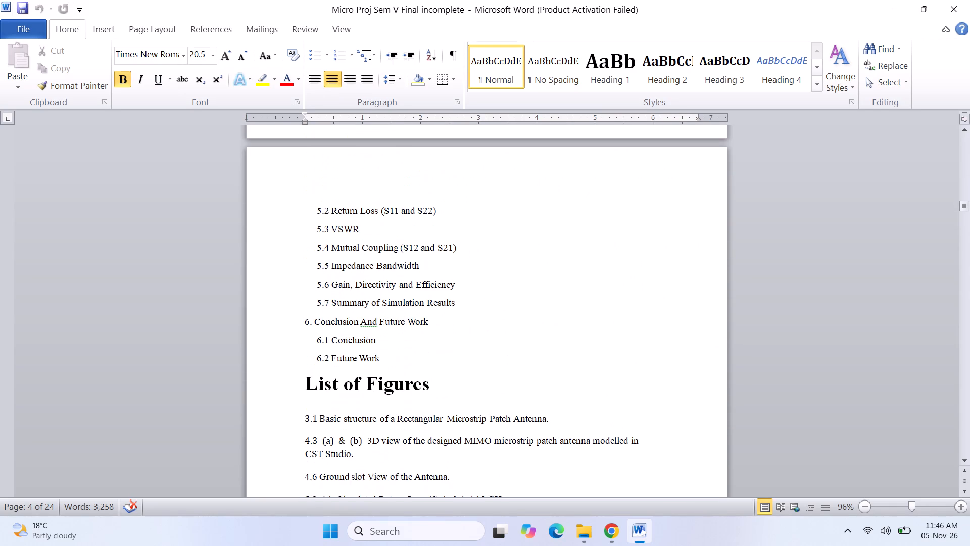
pyautogui.scroll(-10, 507, 375)
pyautogui.scroll(-12, 507, 375)
pyautogui.scroll(-13, 507, 375)
pyautogui.scroll(-14, 507, 375)
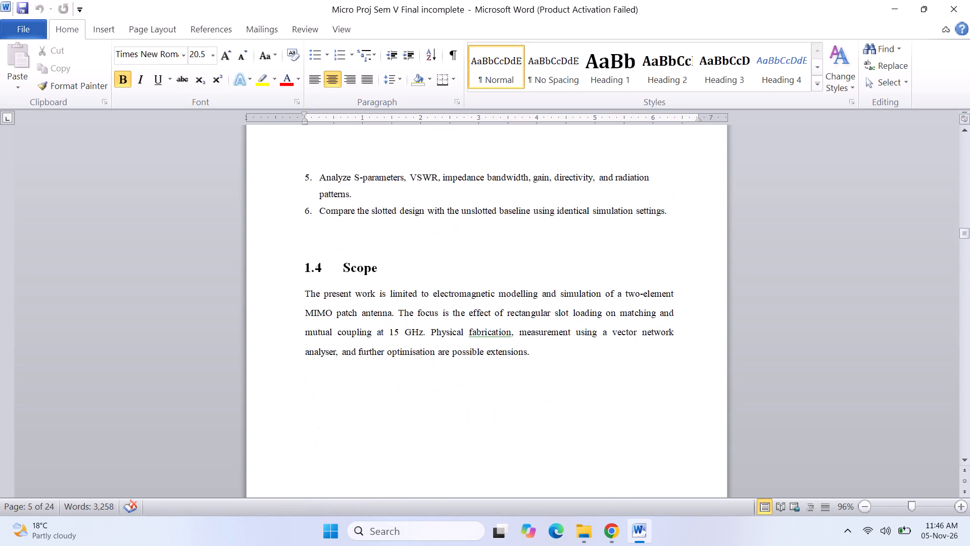
pyautogui.scroll(-17, 507, 375)
pyautogui.scroll(-13, 507, 375)
pyautogui.scroll(-20, 507, 375)
pyautogui.scroll(-20, 507, 375)
pyautogui.scroll(-14, 507, 375)
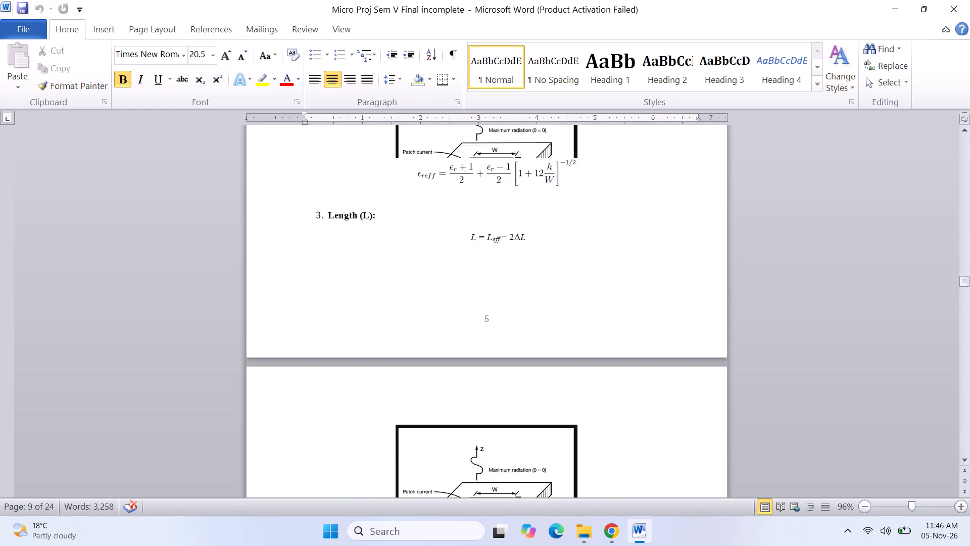
pyautogui.scroll(-20, 507, 375)
pyautogui.scroll(-5, 507, 375)
pyautogui.scroll(16, 507, 375)
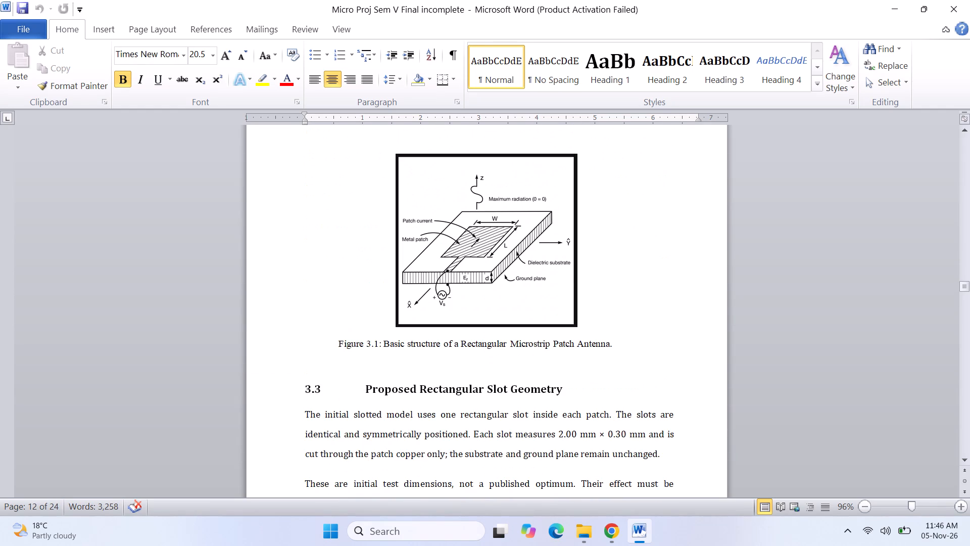
# Examine the incomplete report from the rectangular slot geometry section to the Chapter 5 results, closing the Activation Wizard along the way.
pyautogui.scroll(-20, 507, 375)
pyautogui.scroll(-8, 507, 375)
pyautogui.scroll(1, 507, 375)
pyautogui.scroll(-20, 507, 375)
pyautogui.scroll(-5, 507, 375)
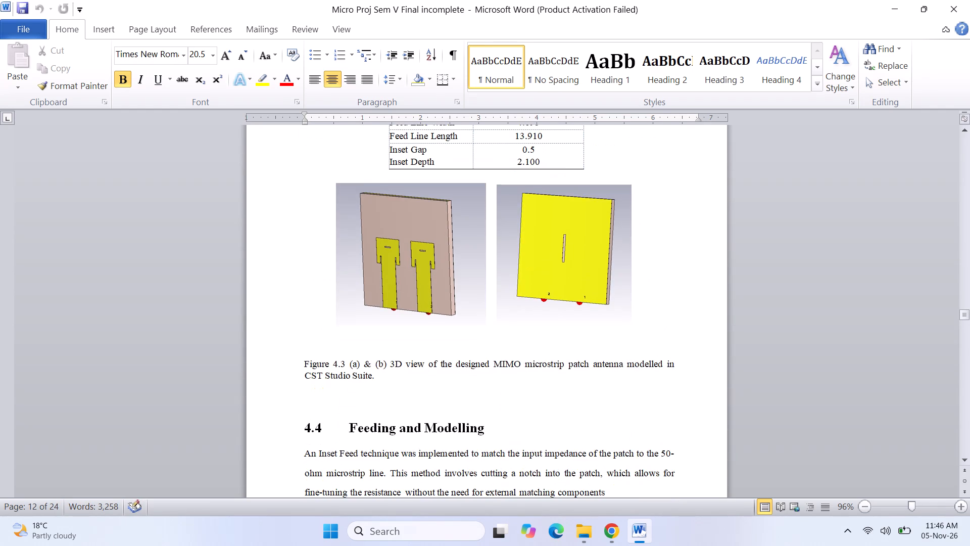
pyautogui.scroll(-15, 507, 375)
pyautogui.scroll(-8, 507, 375)
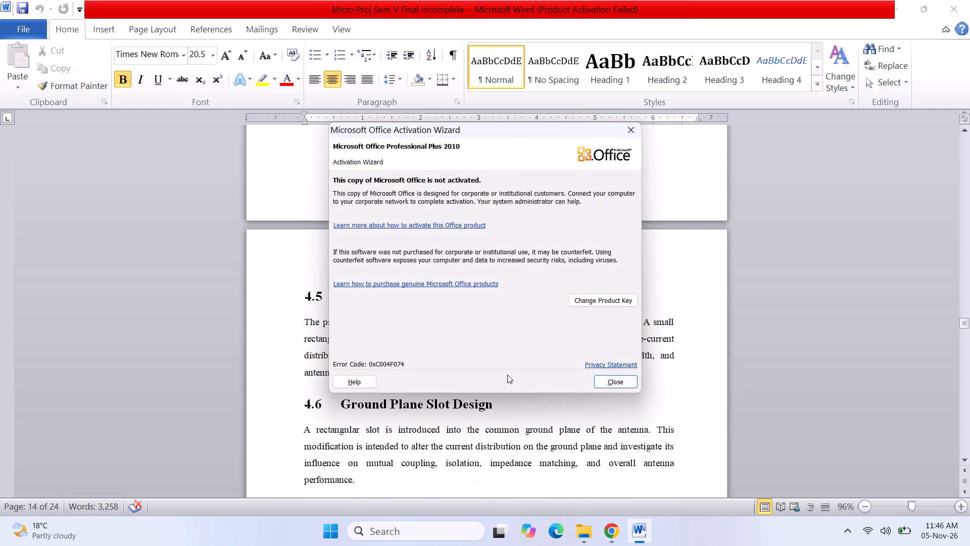
pyautogui.scroll(-8, 507, 375)
pyautogui.click(625, 130)
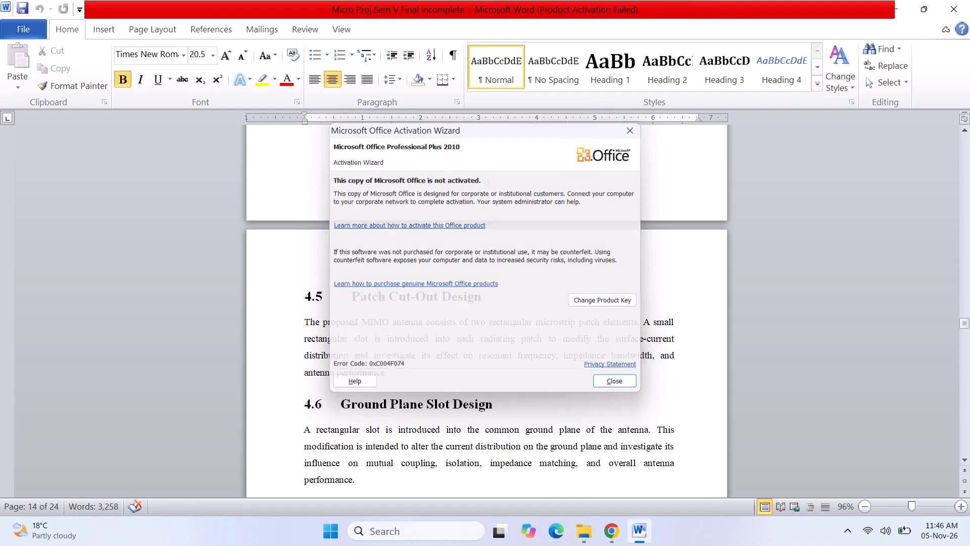
pyautogui.scroll(-16, 502, 345)
pyautogui.scroll(-19, 502, 345)
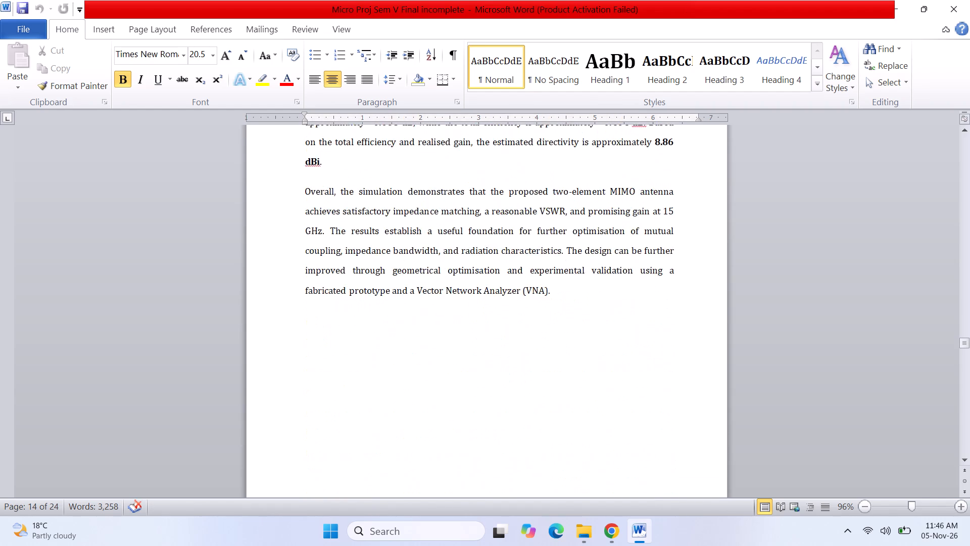
pyautogui.scroll(-18, 502, 345)
pyautogui.scroll(1, 502, 345)
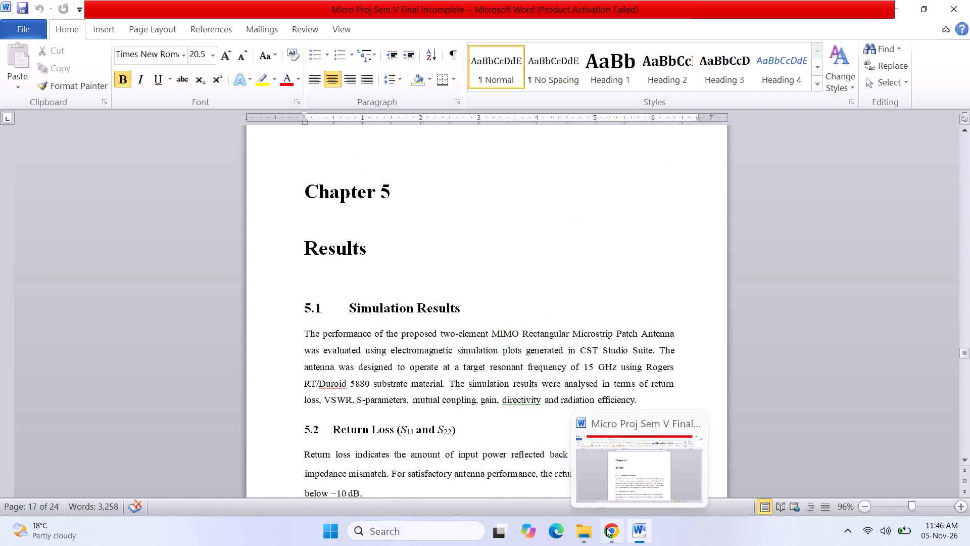
# Switch to File Explorer and open the recent document Dual_Band_Microstrip_Patch_Antenna_Project_Report.
pyautogui.click(593, 471)
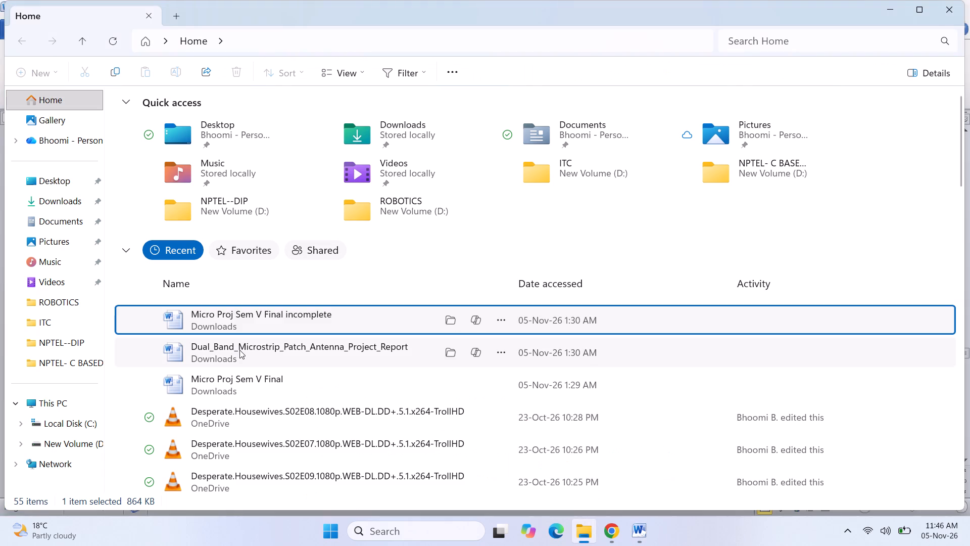
pyautogui.doubleClick(239, 350)
# Look through the dual-band report's opening pages, including the certificate and acknowledgement.
pyautogui.scroll(-10, 562, 344)
pyautogui.scroll(-17, 562, 344)
pyautogui.scroll(-18, 562, 344)
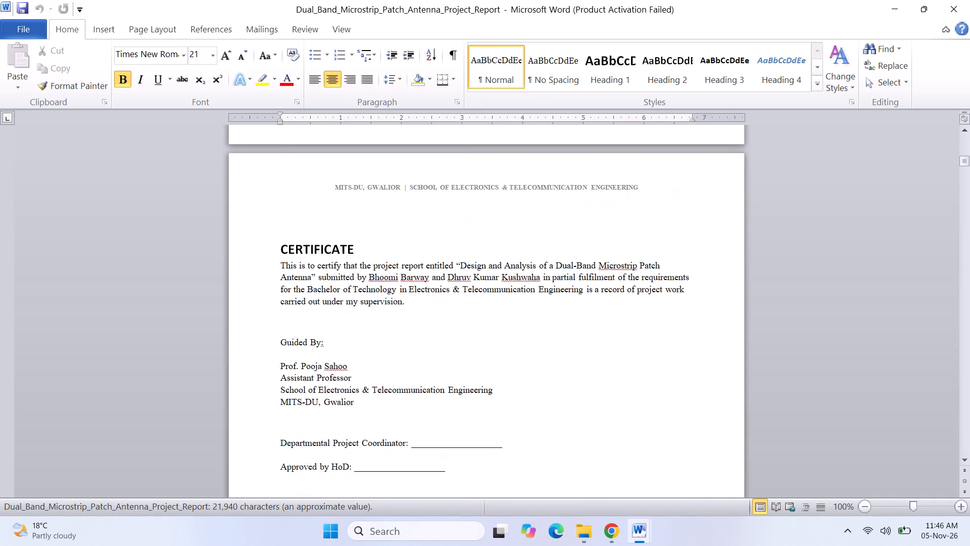
pyautogui.scroll(-20, 562, 344)
pyautogui.scroll(-3, 562, 344)
pyautogui.scroll(1, 562, 344)
pyautogui.scroll(-15, 562, 344)
pyautogui.scroll(-6, 562, 344)
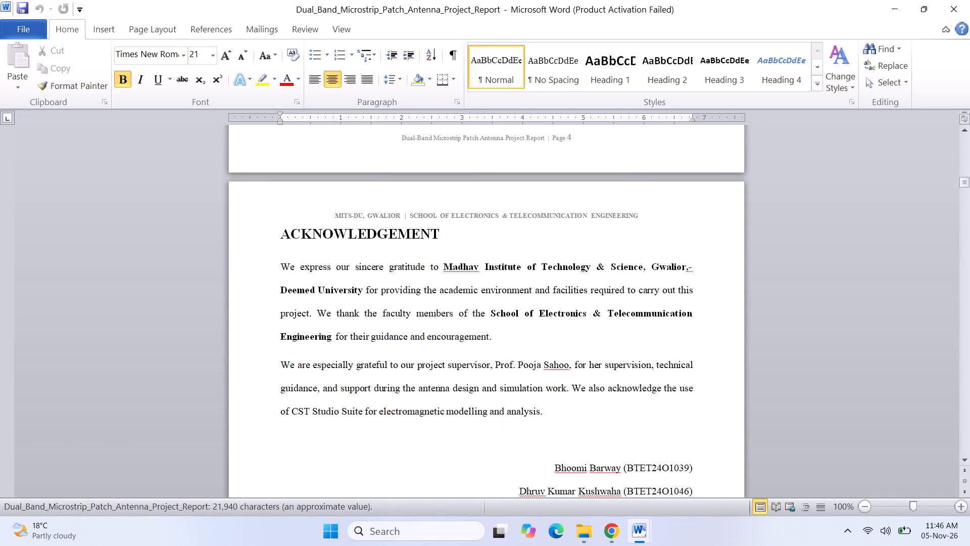
# Examine the dual-band report's chapter outline and the start of Chapter 1, Introduction.
pyautogui.scroll(-14, 562, 344)
pyautogui.scroll(1, 562, 344)
pyautogui.scroll(-12, 562, 344)
pyautogui.scroll(1, 562, 344)
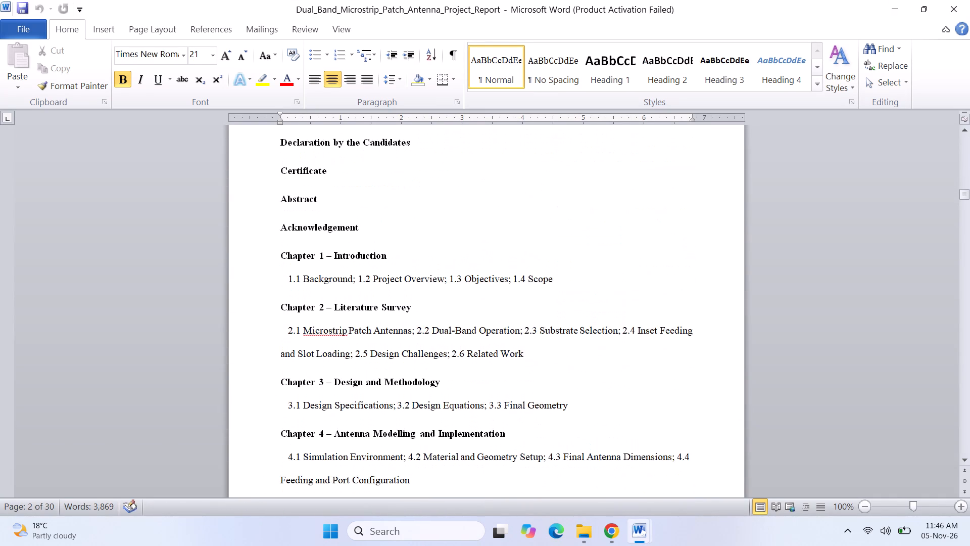
pyautogui.scroll(1, 562, 344)
pyautogui.scroll(-20, 562, 344)
pyautogui.scroll(-10, 562, 344)
pyautogui.scroll(-20, 562, 344)
pyautogui.scroll(-15, 562, 344)
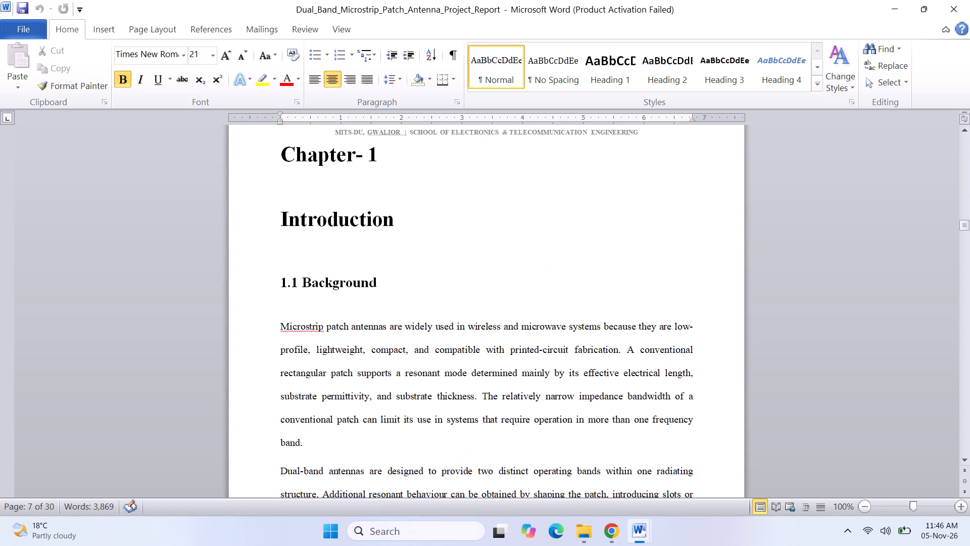
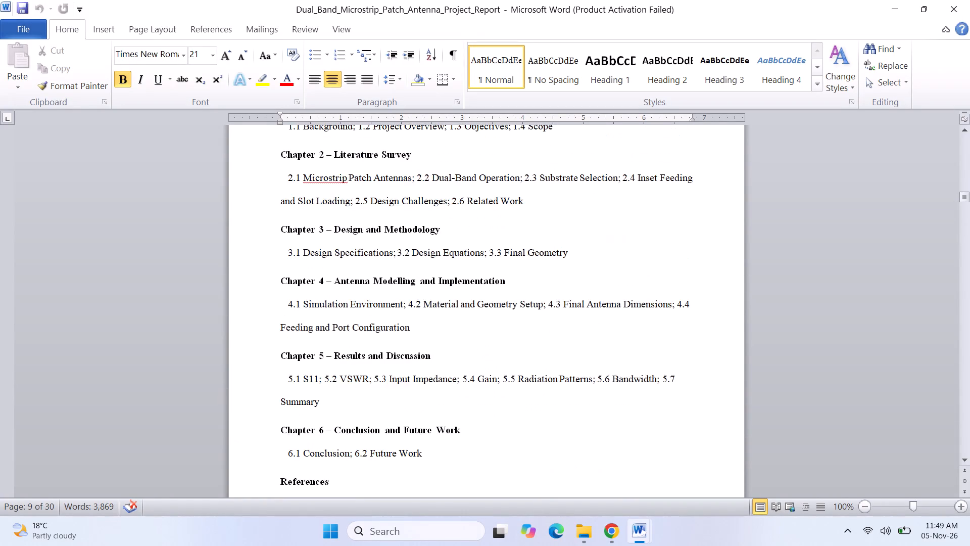
# Go back from the chapter outline to the Abstract of the dual-band report and highlight its first paragraph for reading.
pyautogui.scroll(20, 672, 464)
pyautogui.scroll(13, 672, 464)
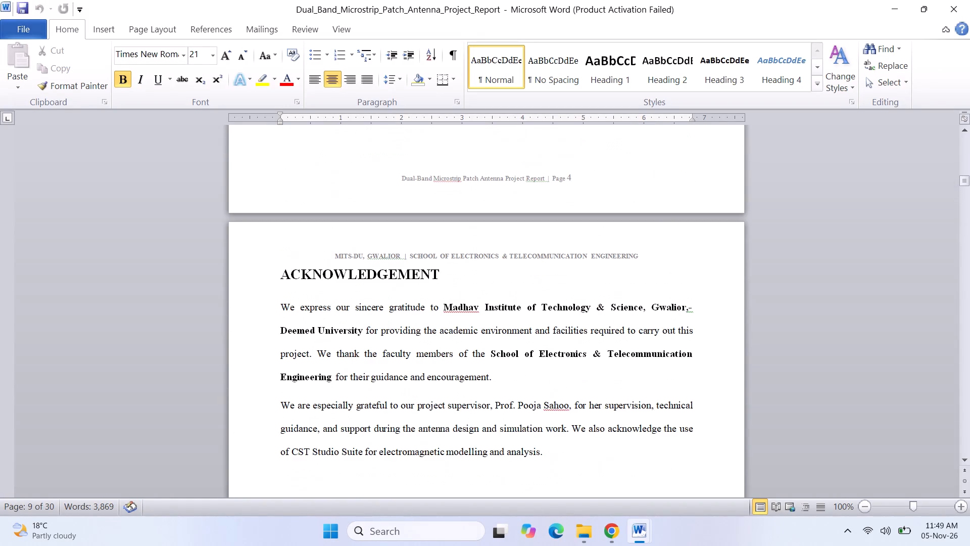
pyautogui.scroll(19, 672, 464)
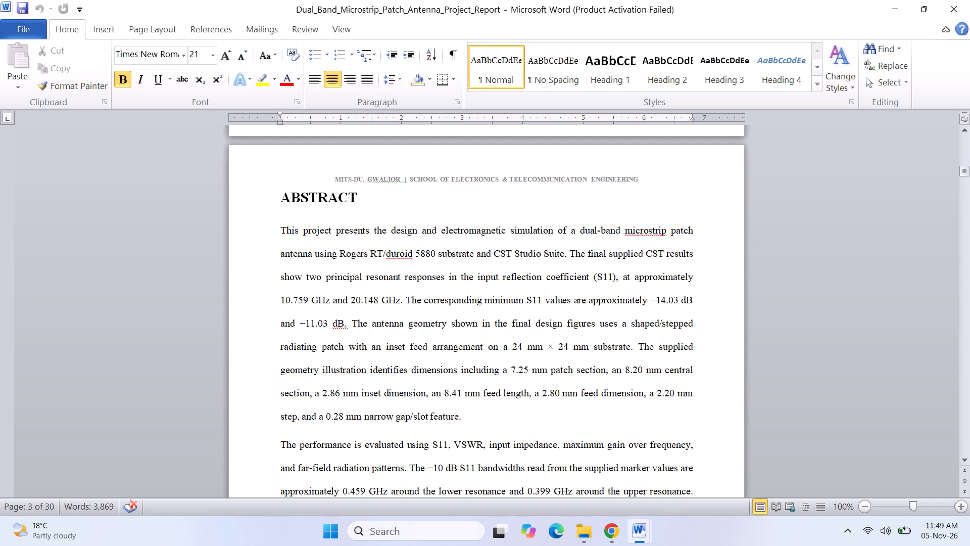
pyautogui.scroll(9, 672, 464)
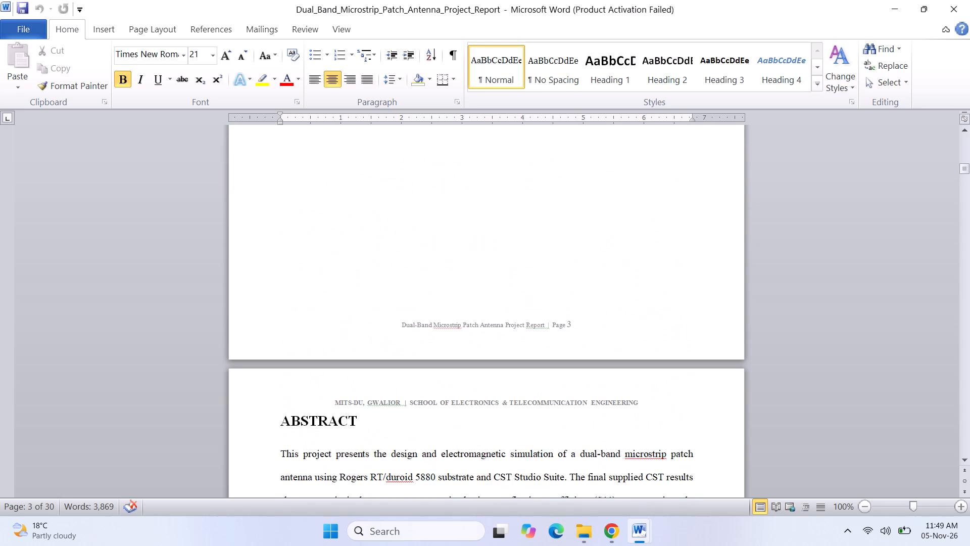
pyautogui.scroll(-6, 672, 464)
pyautogui.click(707, 340)
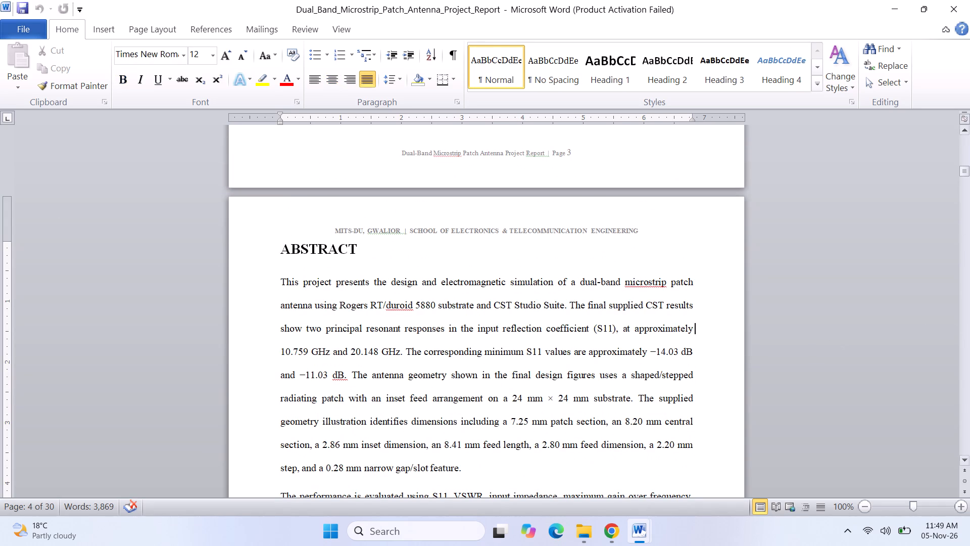
pyautogui.tripleClick(307, 284)
pyautogui.click(307, 284)
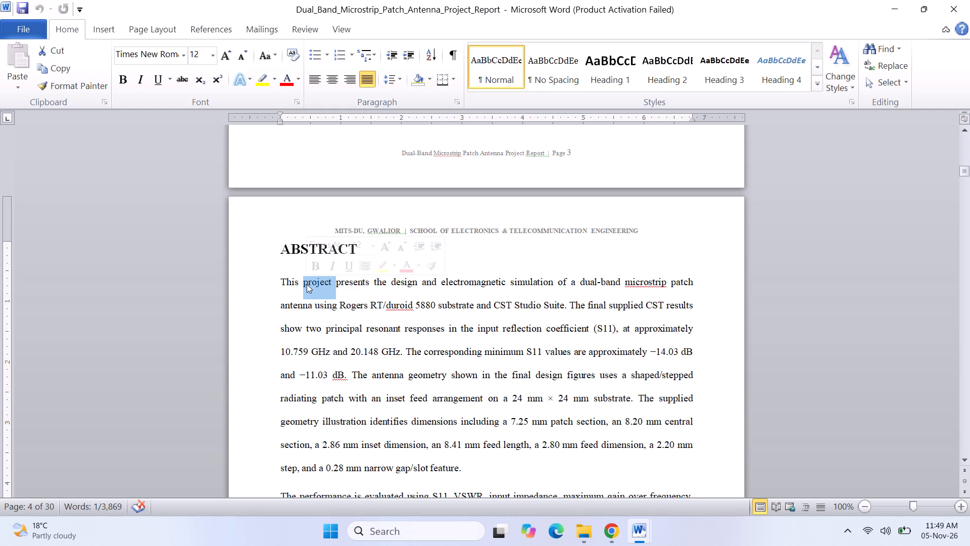
pyautogui.tripleClick(307, 284)
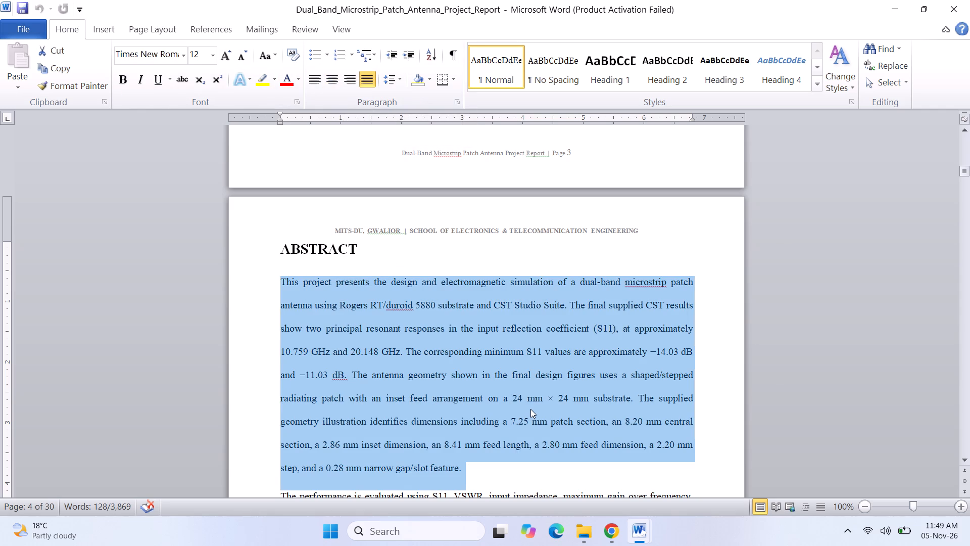
# Examine the candidates' declaration page and the title page of the report.
pyautogui.scroll(17, 530, 409)
pyautogui.scroll(16, 530, 409)
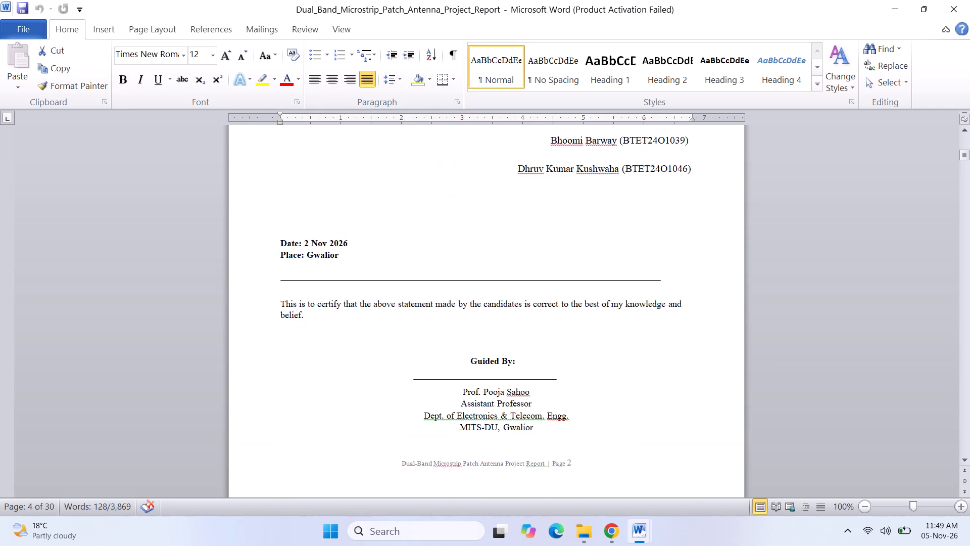
pyautogui.scroll(11, 530, 409)
pyautogui.scroll(-7, 530, 409)
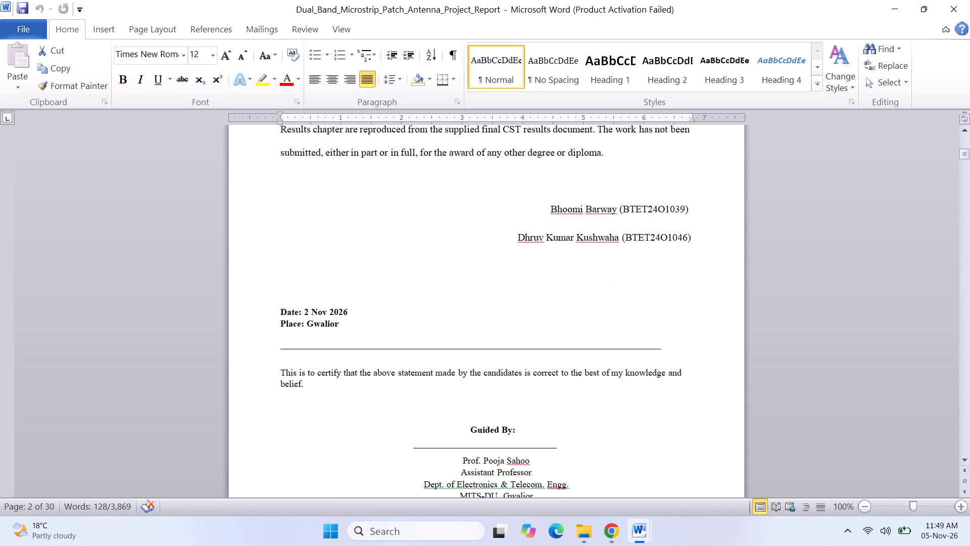
pyautogui.scroll(20, 530, 409)
pyautogui.scroll(11, 530, 409)
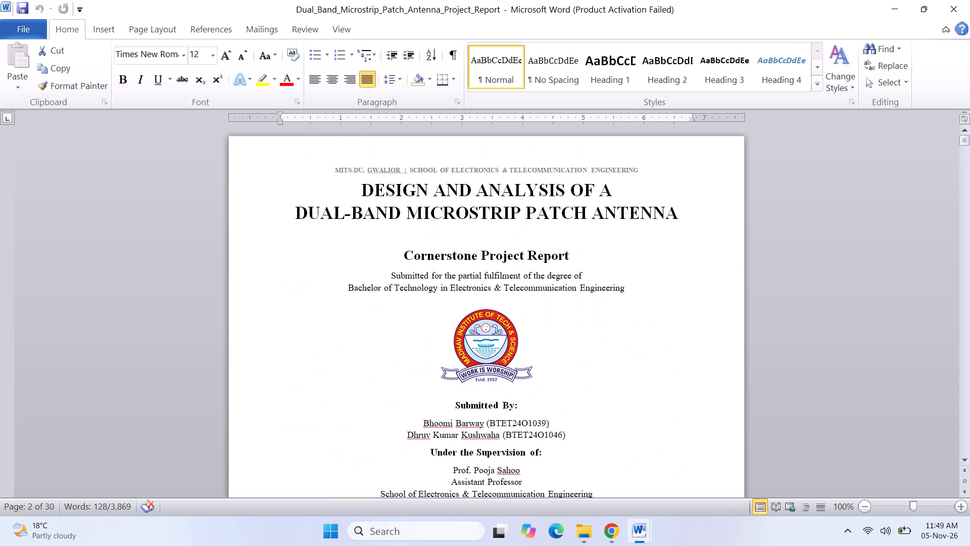
pyautogui.scroll(-10, 530, 409)
pyautogui.scroll(10, 530, 409)
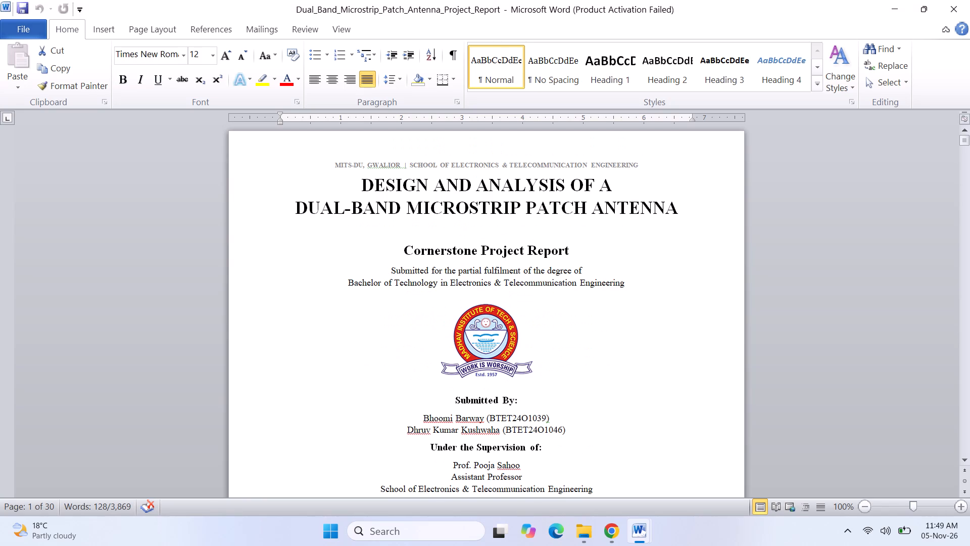
# Delete the words MICROSTRIP PATCH from the second line of the report title on the cover page.
pyautogui.click(589, 209)
pyautogui.press('BackSpace')
pyautogui.press('BackSpace')
pyautogui.press('BackSpace')
pyautogui.press('BackSpace')
pyautogui.press('BackSpace')
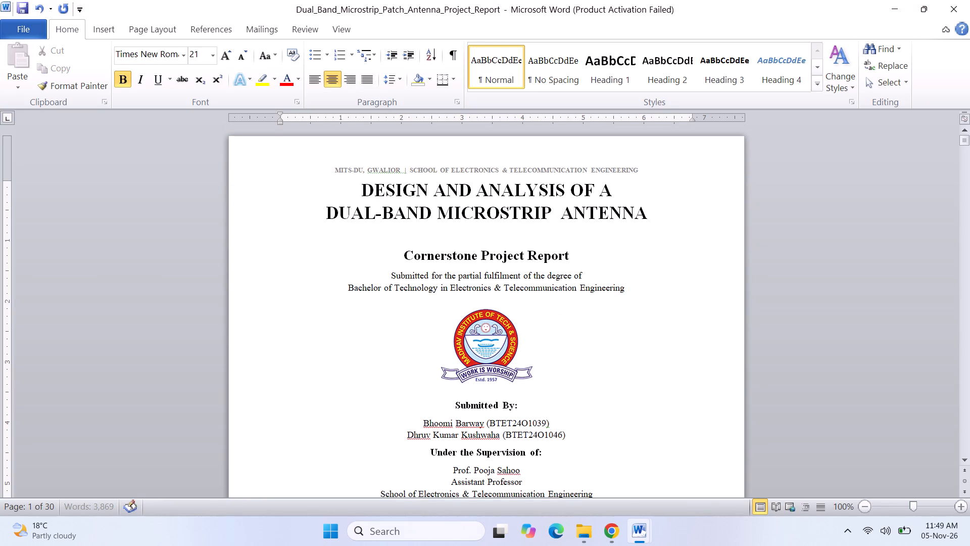
pyautogui.press('BackSpace')
pyautogui.press('BackSpace')
pyautogui.press('BackSpace')
pyautogui.press('BackSpace')
pyautogui.press('BackSpace')
pyautogui.press('BackSpace')
pyautogui.press('BackSpace')
pyautogui.press('BackSpace')
pyautogui.press('BackSpace')
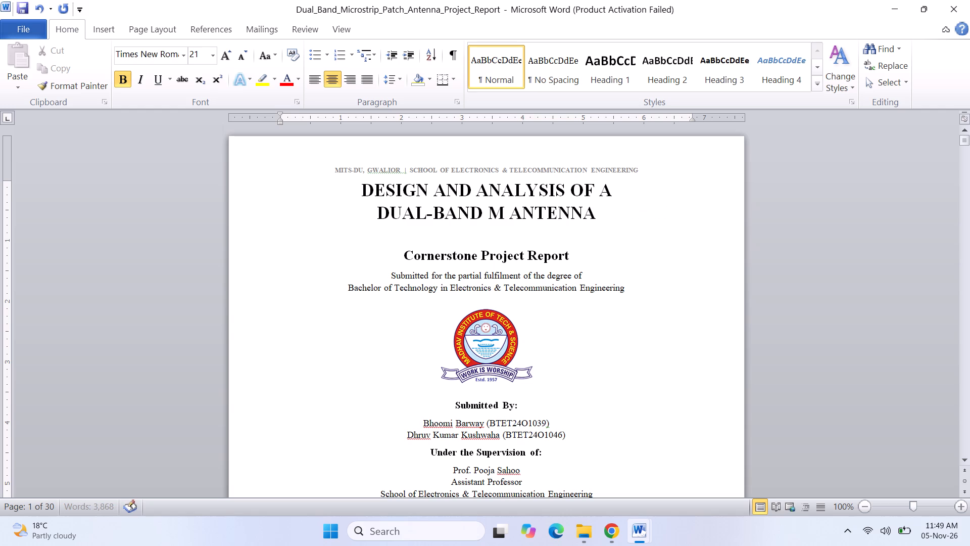
pyautogui.press('BackSpace')
pyautogui.press('BackSpace')
# Look through the front matter from the cover page to the opening of the Introduction chapter.
pyautogui.scroll(-6, 595, 280)
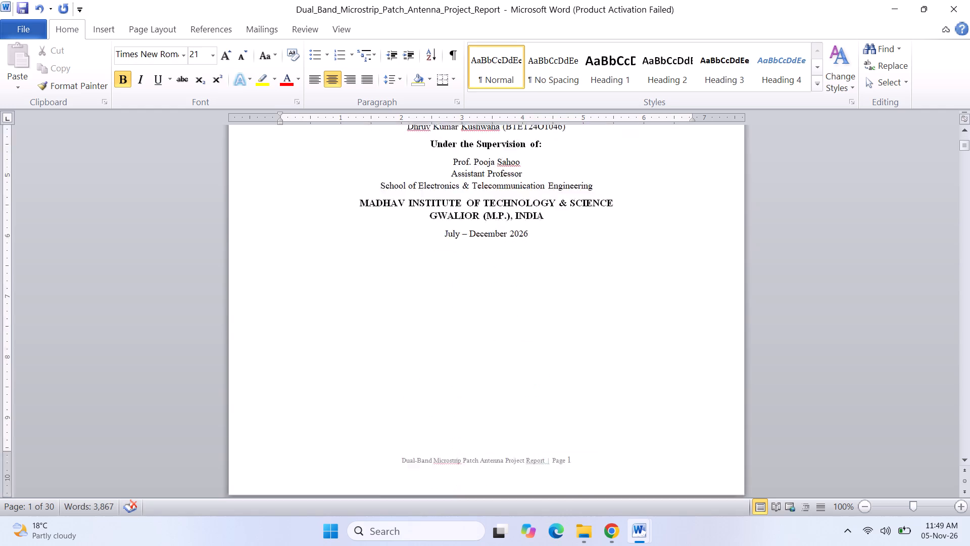
pyautogui.scroll(-20, 595, 280)
pyautogui.scroll(-5, 595, 280)
pyautogui.scroll(1, 595, 280)
pyautogui.scroll(-20, 595, 280)
pyautogui.scroll(-20, 595, 280)
pyautogui.scroll(-14, 595, 280)
pyautogui.scroll(-12, 595, 280)
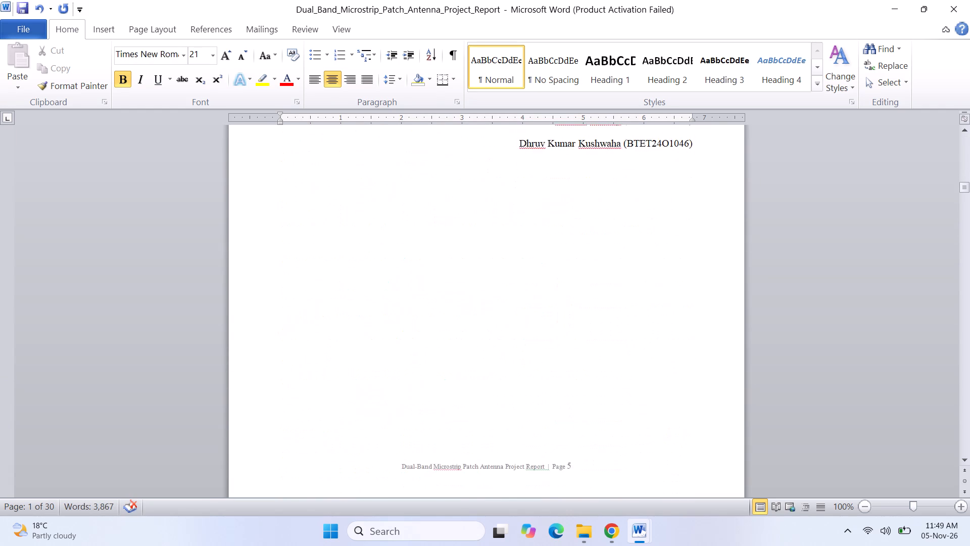
pyautogui.scroll(-19, 595, 280)
pyautogui.scroll(-20, 595, 280)
pyautogui.scroll(-15, 595, 280)
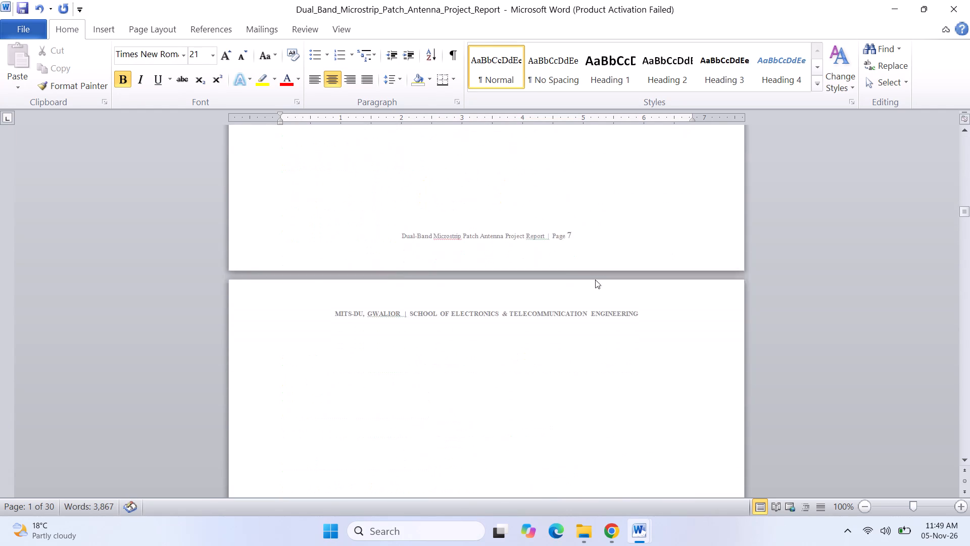
pyautogui.scroll(-18, 595, 280)
pyautogui.scroll(1, 595, 280)
pyautogui.scroll(-13, 595, 280)
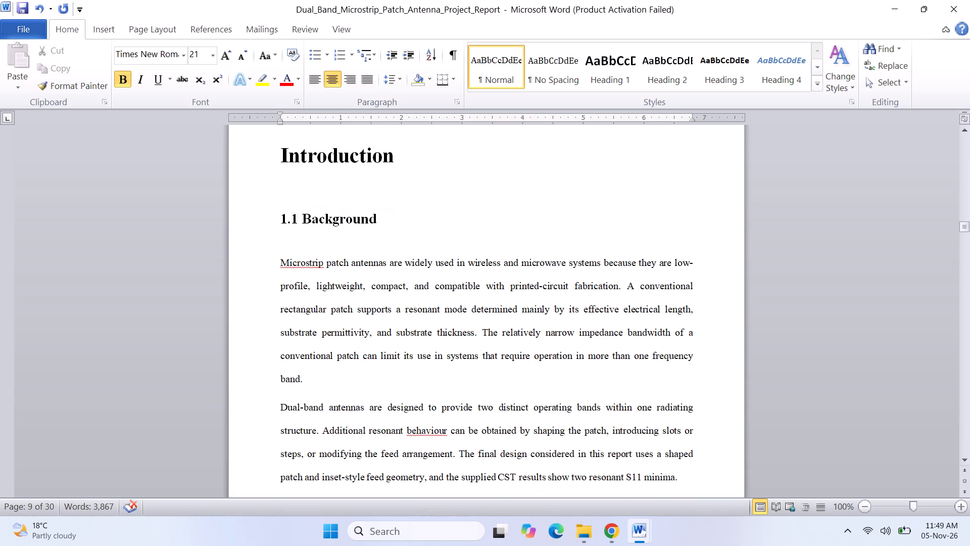
# Examine the Introduction chapter from 1.1 Background through 1.4 Scope of the Project.
pyautogui.scroll(-14, 595, 280)
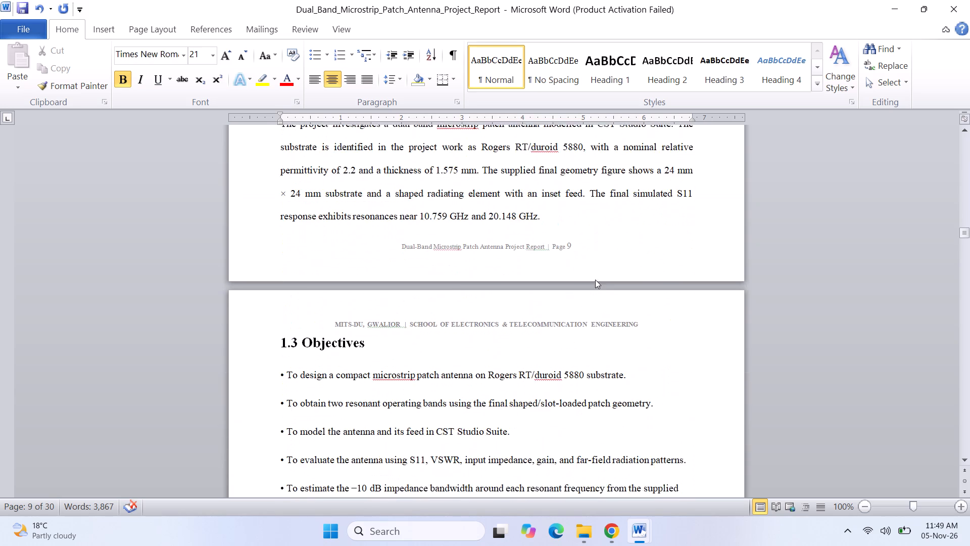
pyautogui.scroll(-15, 595, 280)
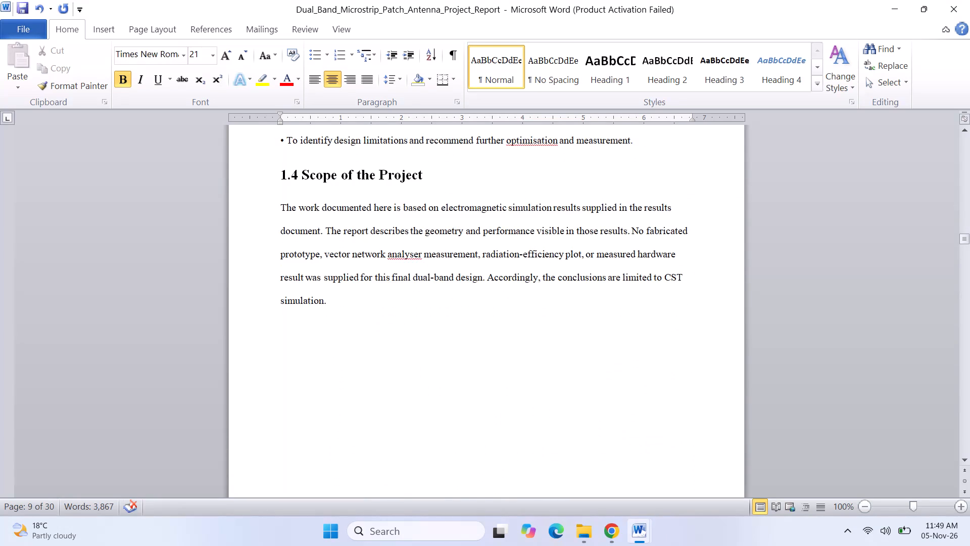
pyautogui.scroll(1, 595, 280)
# Examine the Literature Survey chapter and the Chapter 3 design specifications table up to the 3.2 Design Equations heading.
pyautogui.scroll(-18, 595, 280)
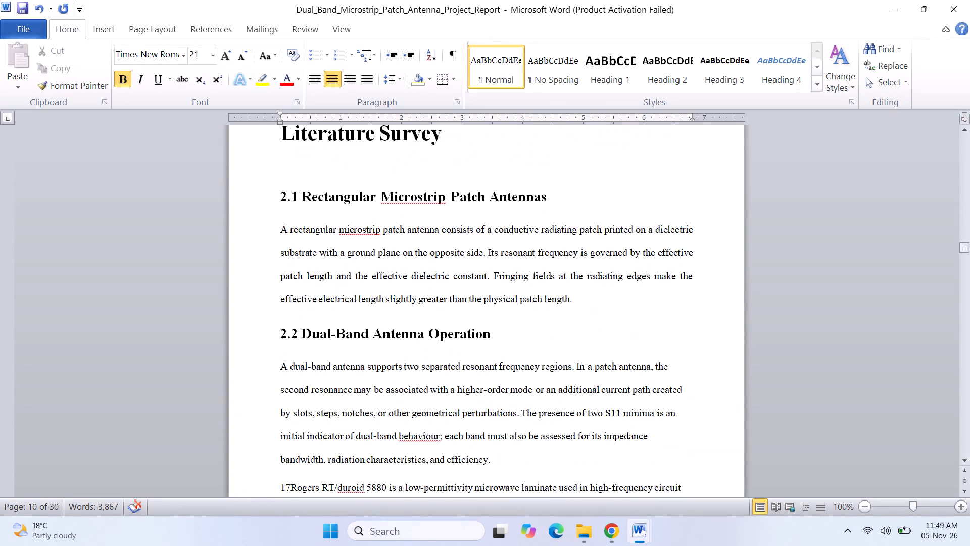
pyautogui.scroll(-17, 595, 280)
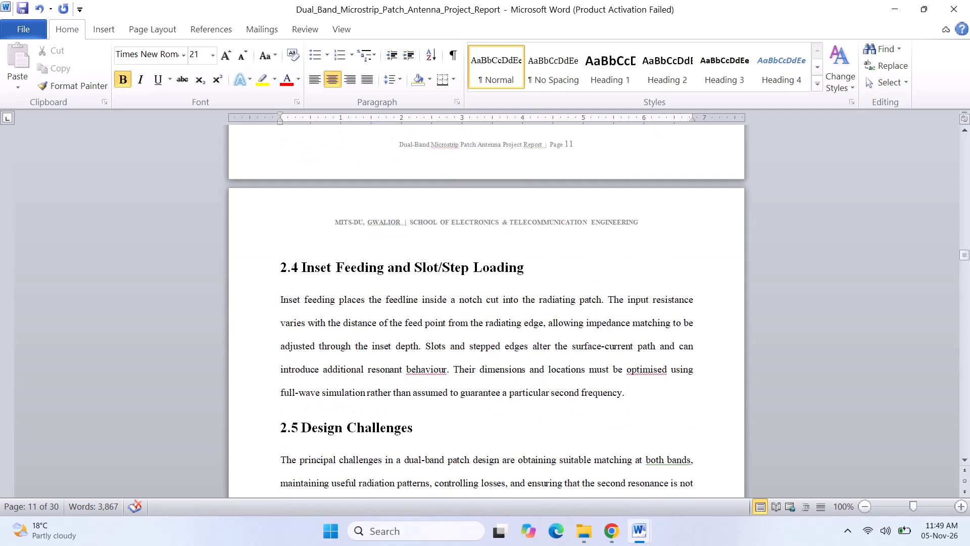
pyautogui.scroll(-19, 595, 280)
pyautogui.scroll(-4, 595, 280)
pyautogui.hscroll(-1, 595, 280)
pyautogui.scroll(-8, 595, 280)
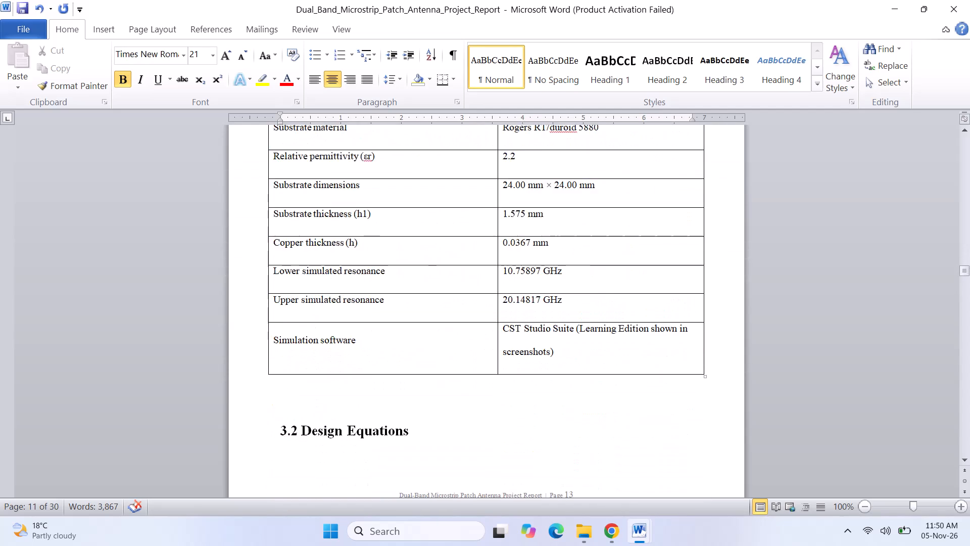
pyautogui.scroll(-10, 595, 280)
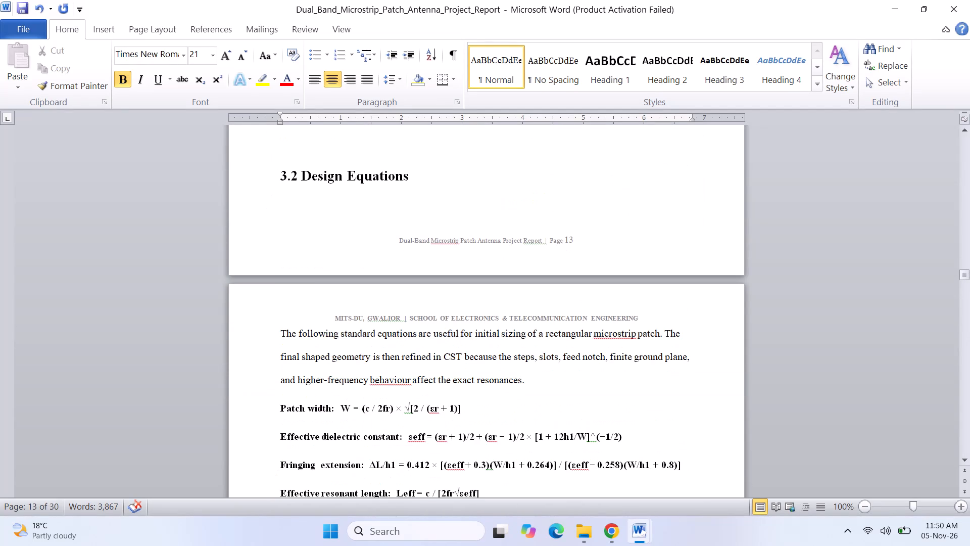
# Insert two blank lines before the 3.2 Design Equations heading so it moves from page 13 to page 14.
pyautogui.click(273, 170)
pyautogui.press('Return')
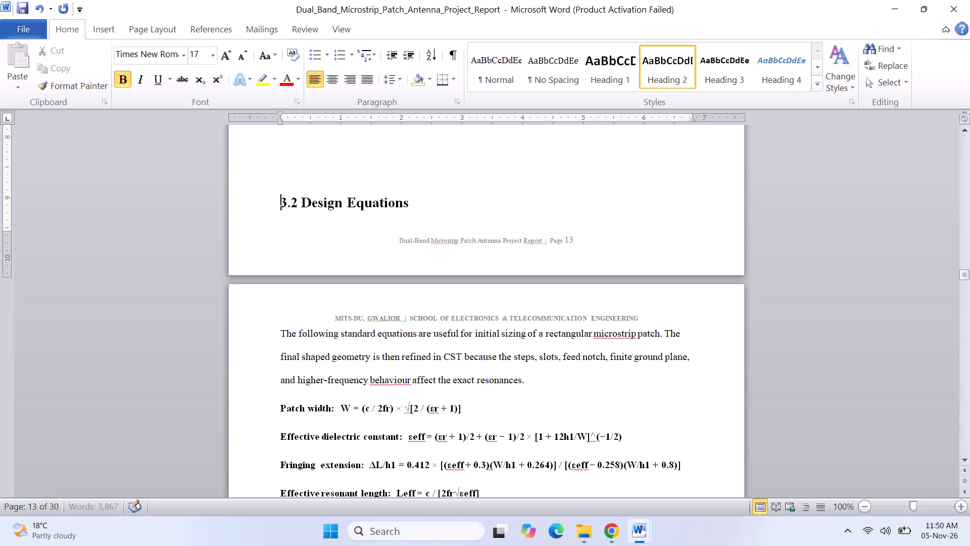
pyautogui.press('Return')
pyautogui.scroll(6, 525, 205)
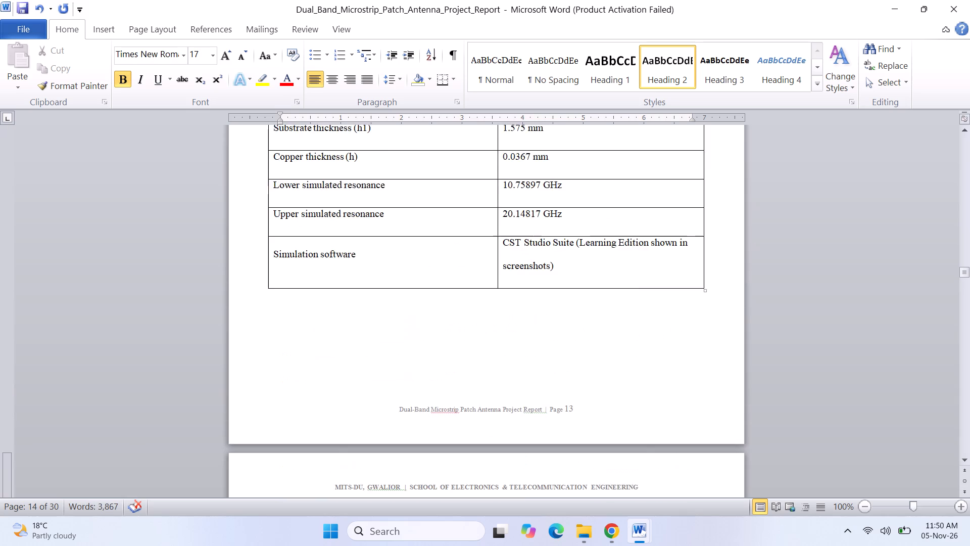
pyautogui.scroll(-9, 525, 205)
pyautogui.press('BackSpace')
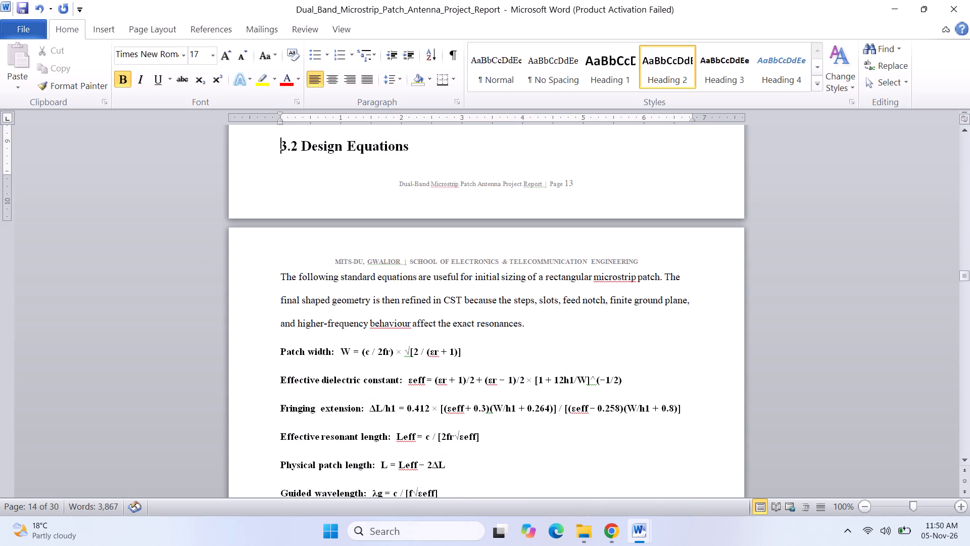
pyautogui.press('Return')
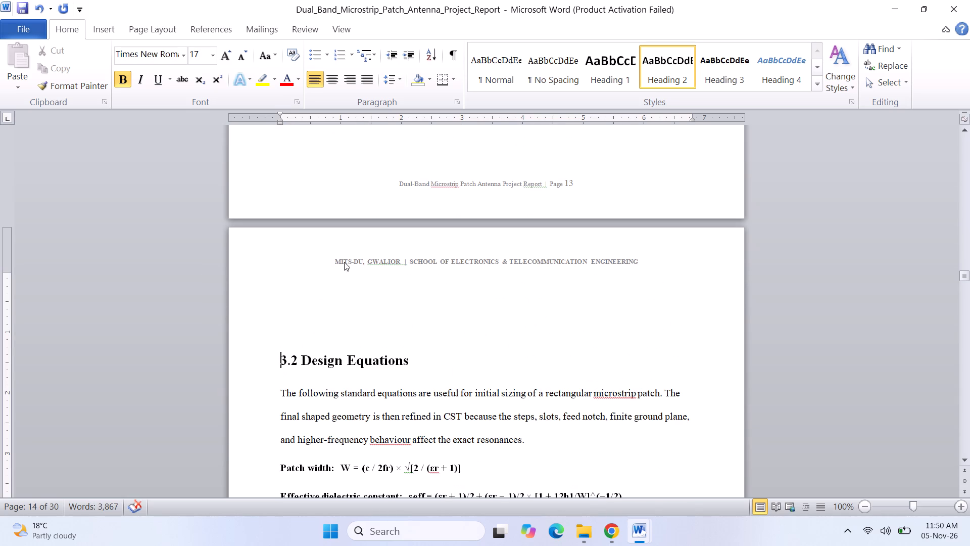
# Examine the layout from the start of Chapter 3 to the 3.2 Design Equations heading.
pyautogui.scroll(17, 345, 282)
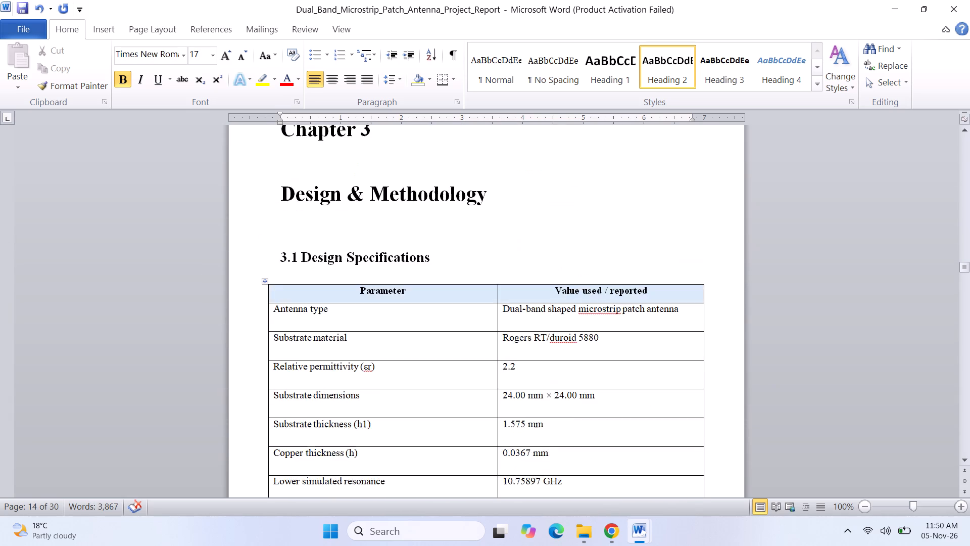
pyautogui.scroll(4, 345, 282)
pyautogui.scroll(-6, 345, 282)
pyautogui.scroll(1, 345, 282)
pyautogui.scroll(-16, 345, 282)
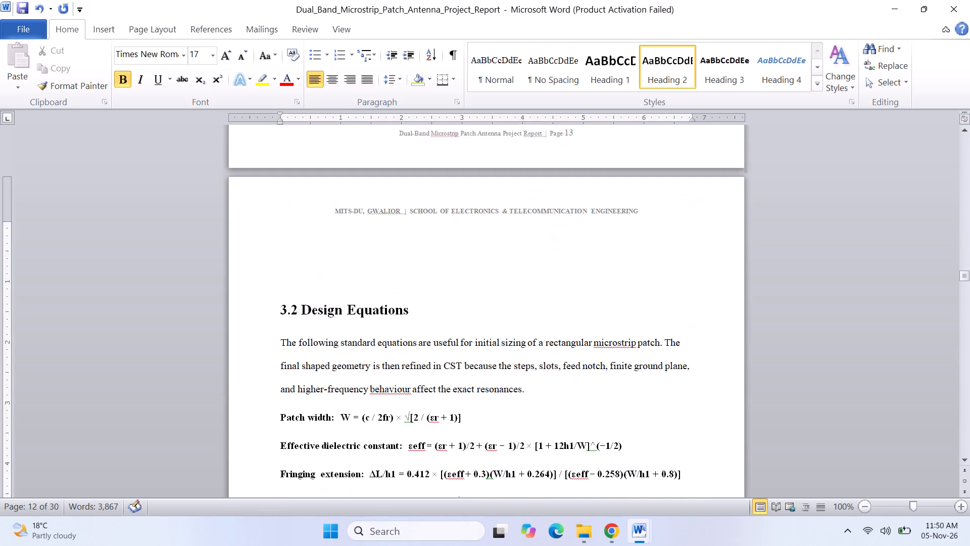
pyautogui.scroll(-1, 345, 282)
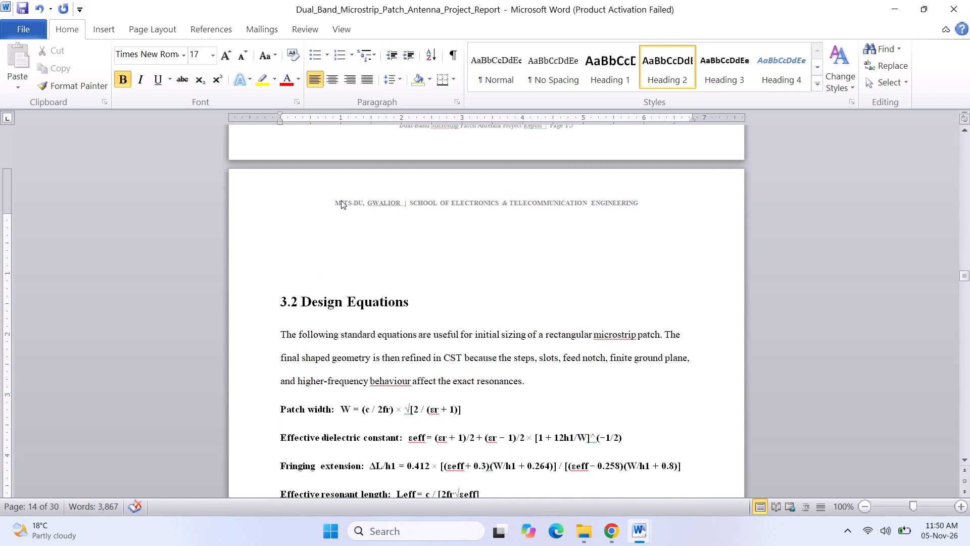
# Rework the spacing above the 3.2 Design Equations heading by removing the blank line directly before it.
pyautogui.press('BackSpace')
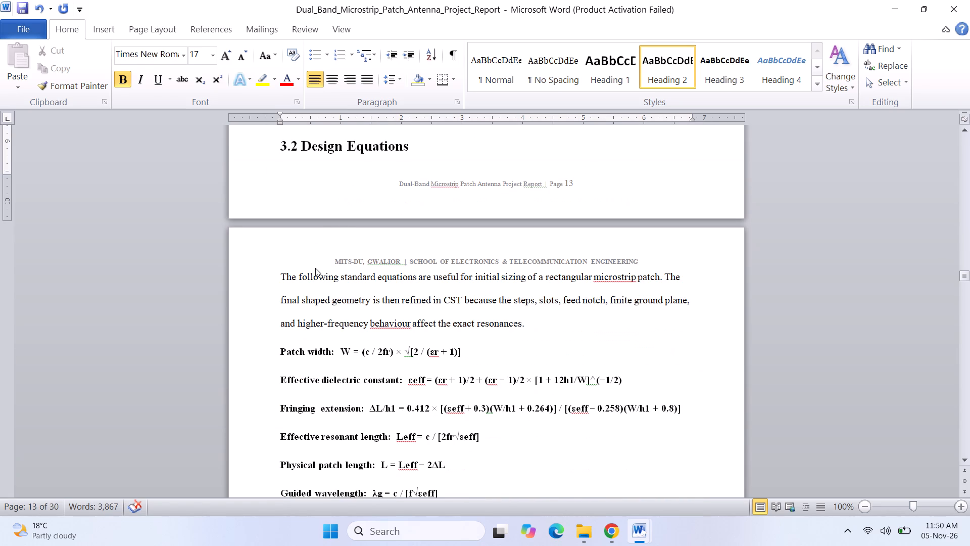
pyautogui.press('Return')
pyautogui.press('Up')
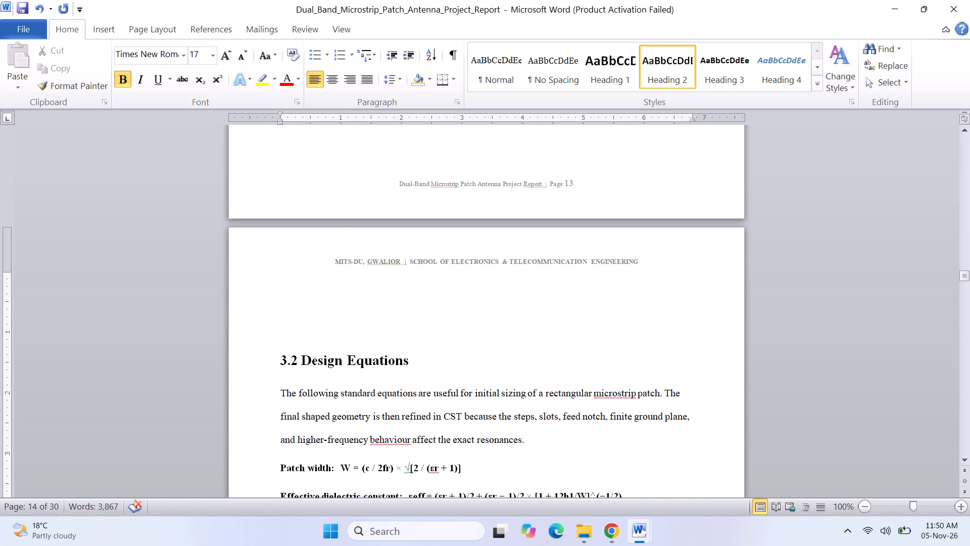
pyautogui.press('=')
pyautogui.press('BackSpace')
pyautogui.press('BackSpace')
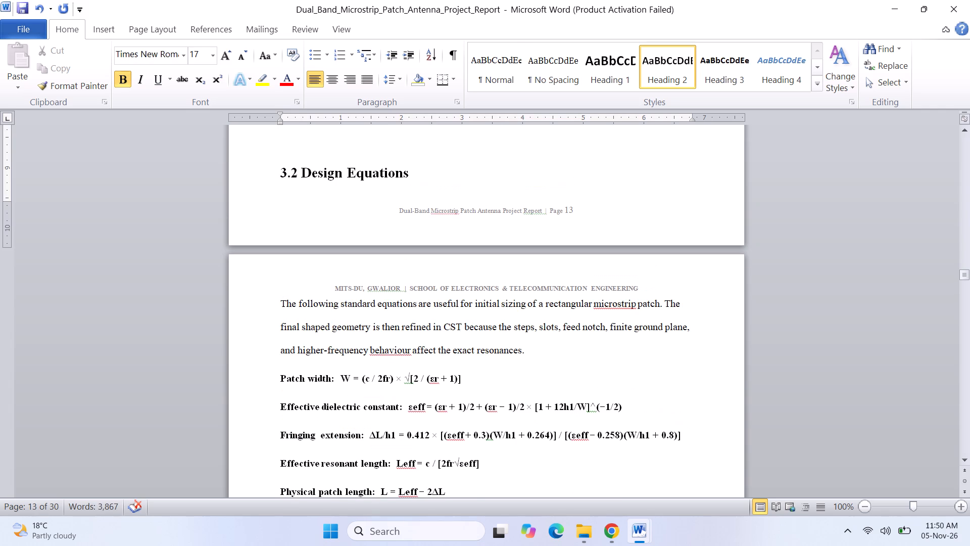
# Add two blank lines that move the 3.2 Design Equations heading onto page 14, plus another directly above it there.
pyautogui.press('Return')
pyautogui.press('Return')
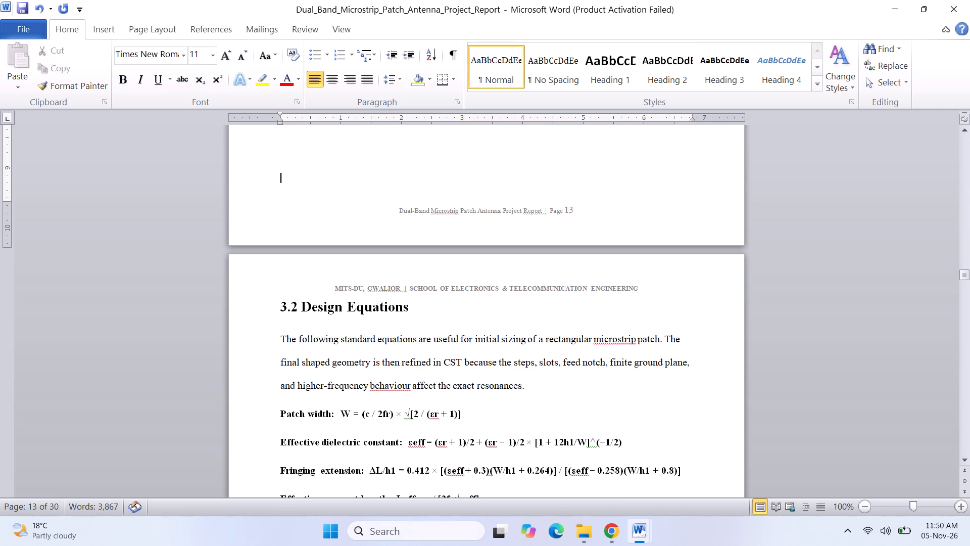
pyautogui.press('Down')
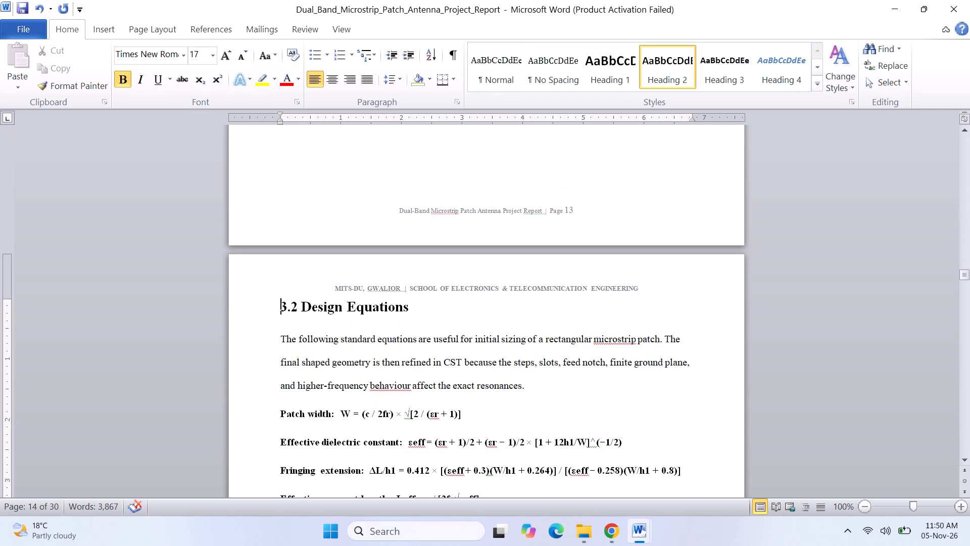
pyautogui.press('Return')
pyautogui.press('Up')
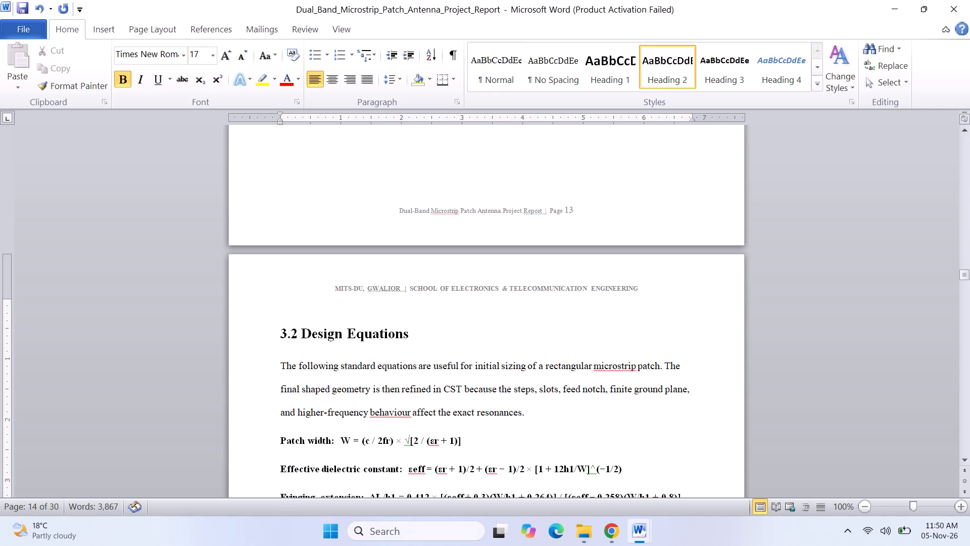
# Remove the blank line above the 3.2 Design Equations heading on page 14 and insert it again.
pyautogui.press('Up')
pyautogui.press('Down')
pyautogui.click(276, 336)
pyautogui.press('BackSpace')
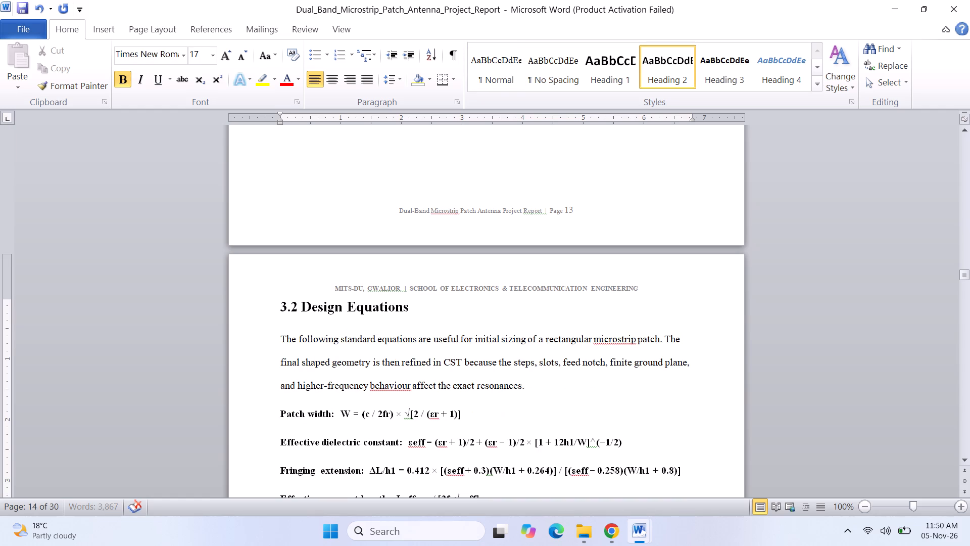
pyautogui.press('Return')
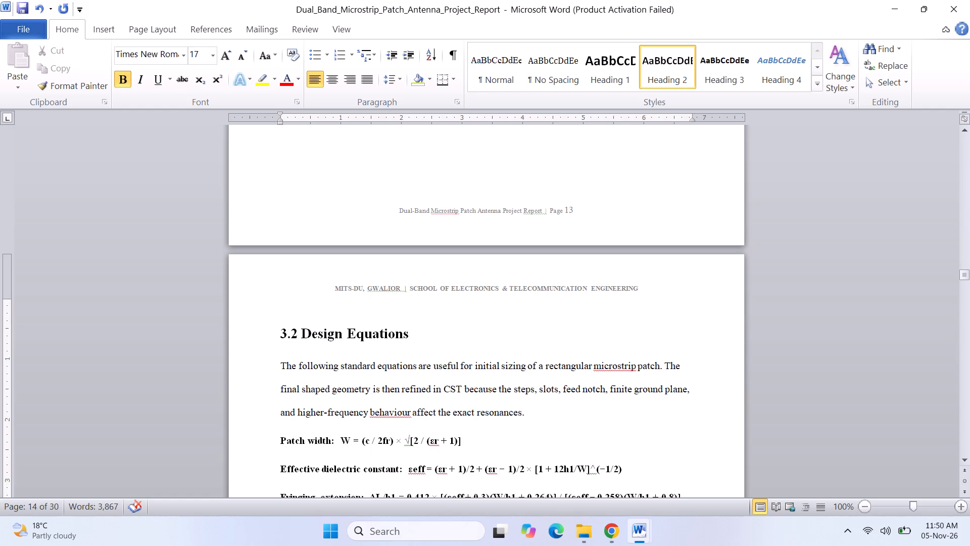
# Examine the report's content and layout from section 3.2 to the start of Chapter 5, and back to the geometry dimension table on page 17.
pyautogui.scroll(-15, 478, 394)
pyautogui.scroll(-9, 478, 394)
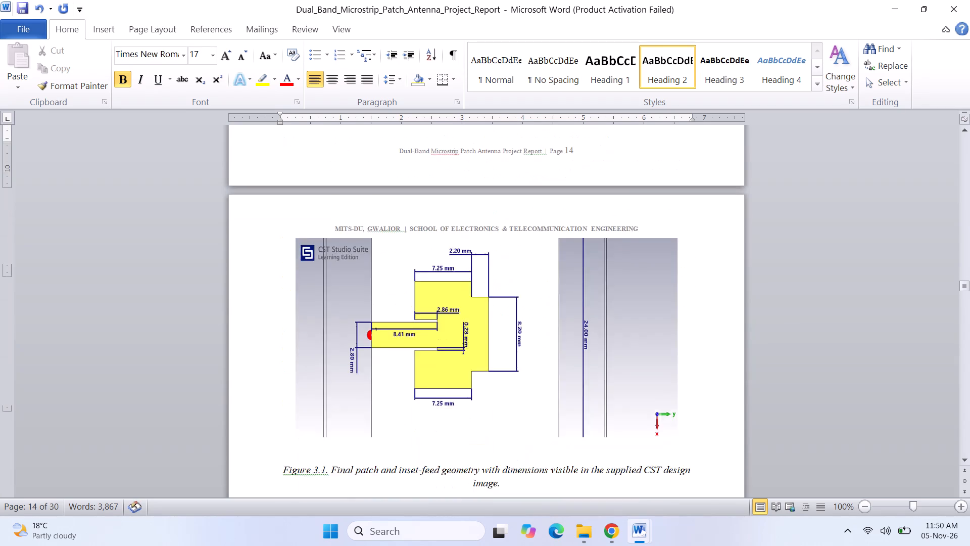
pyautogui.scroll(20, 478, 394)
pyautogui.scroll(-10, 478, 394)
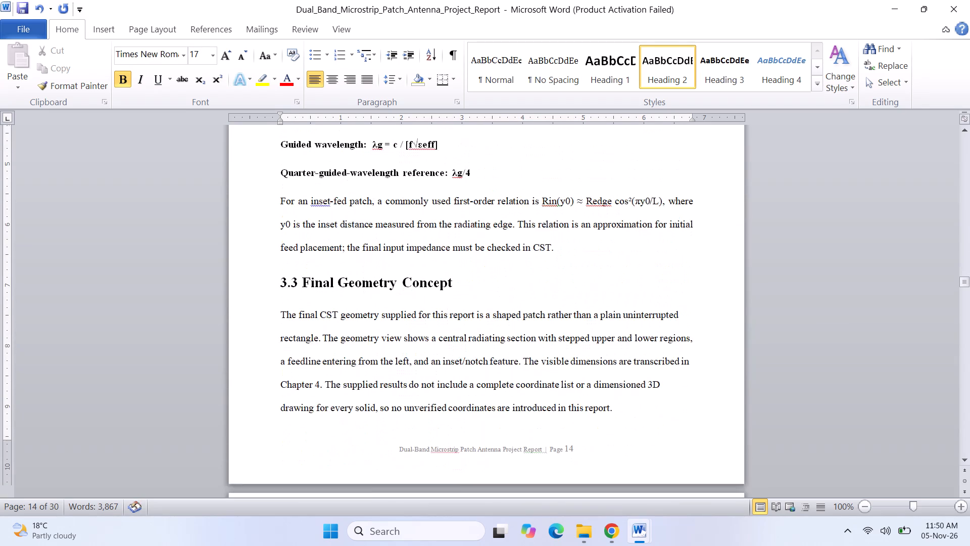
pyautogui.scroll(-20, 478, 394)
pyautogui.scroll(-14, 478, 394)
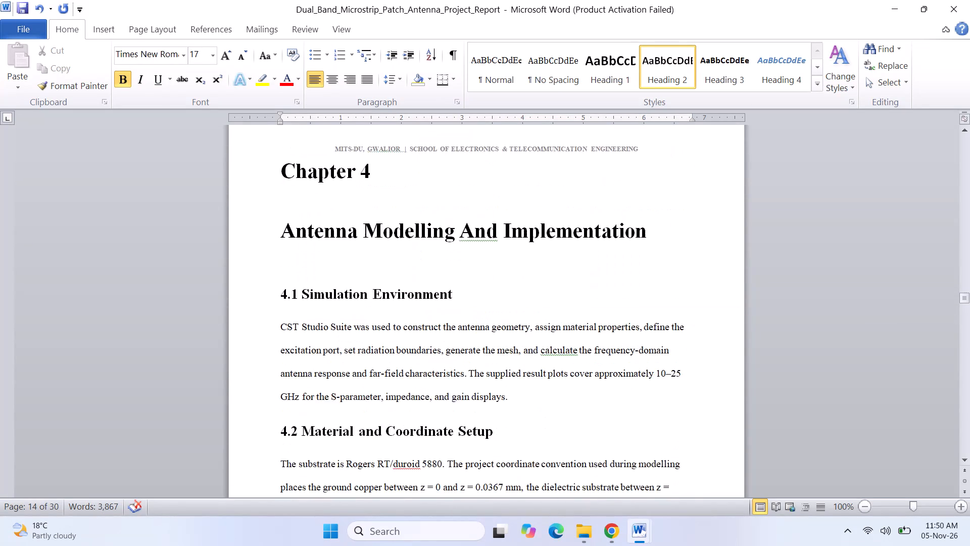
pyautogui.scroll(-17, 478, 394)
pyautogui.scroll(-14, 478, 394)
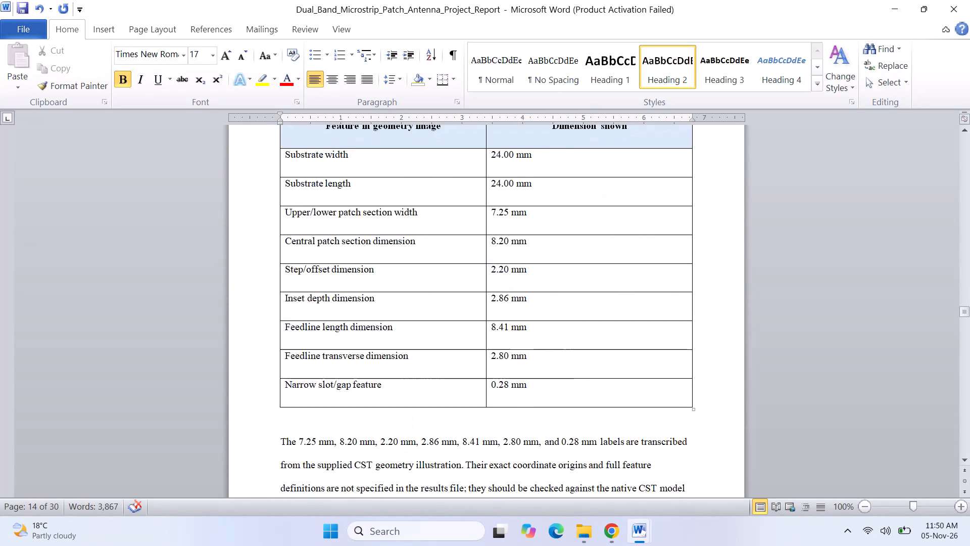
pyautogui.scroll(-12, 478, 394)
pyautogui.scroll(-19, 478, 394)
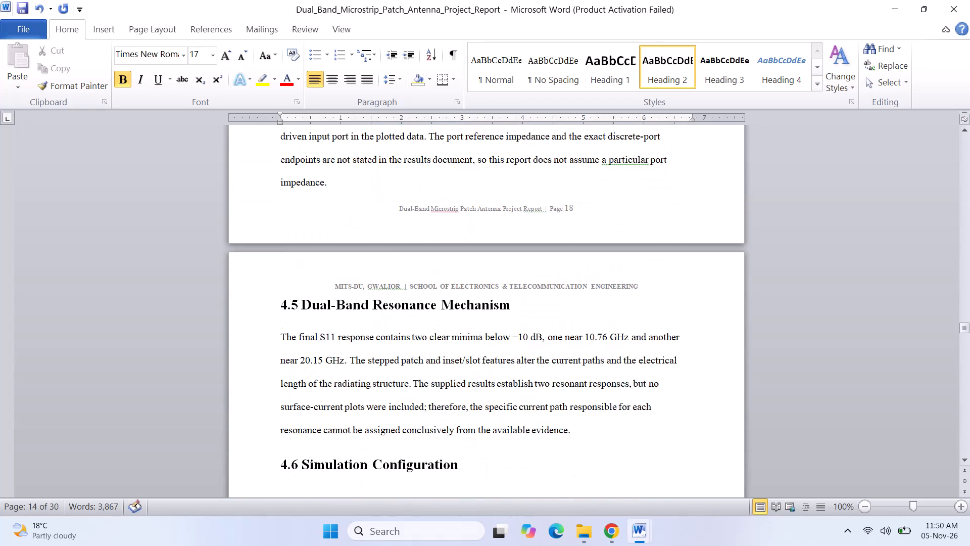
pyautogui.scroll(-5, 478, 394)
pyautogui.scroll(-19, 478, 394)
pyautogui.scroll(-5, 478, 394)
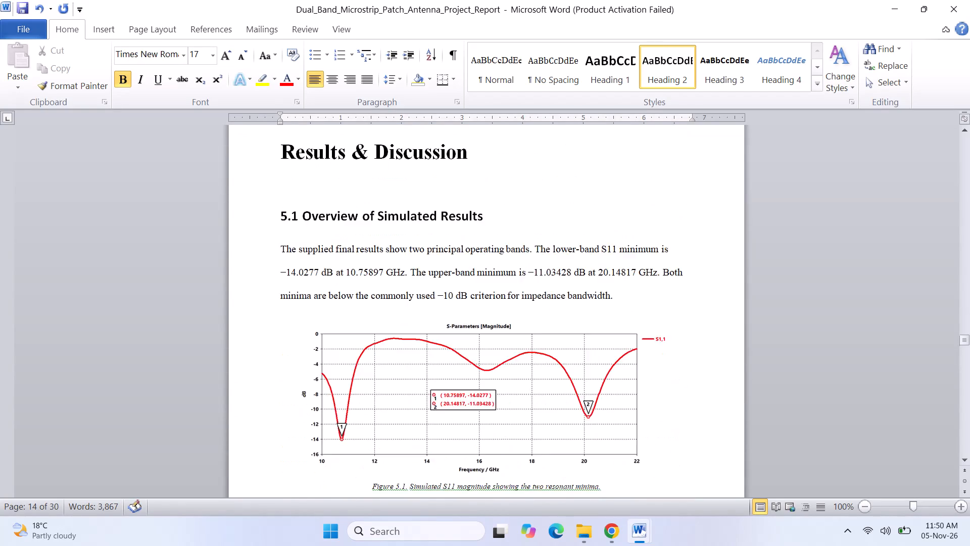
pyautogui.scroll(4, 478, 394)
pyautogui.scroll(20, 478, 394)
pyautogui.scroll(2, 478, 394)
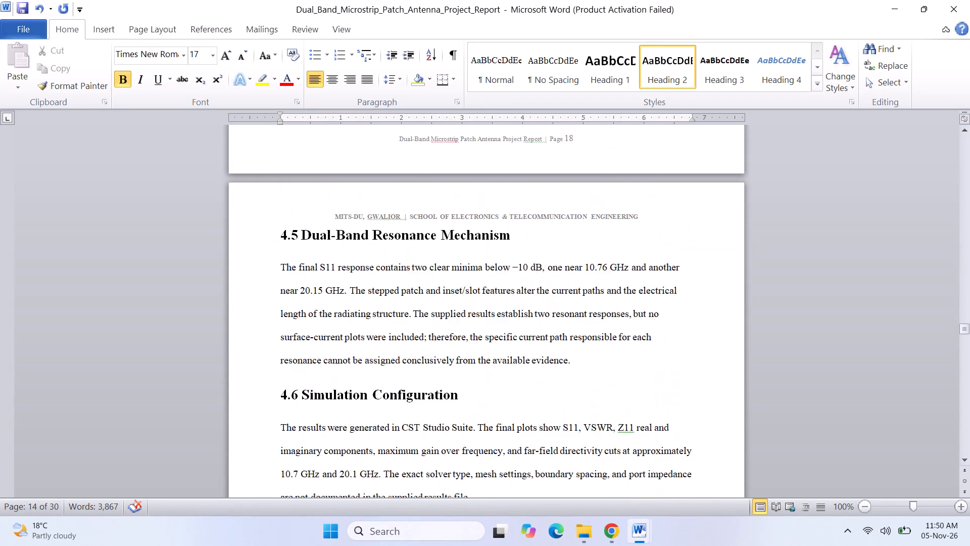
pyautogui.scroll(16, 478, 394)
pyautogui.scroll(8, 478, 394)
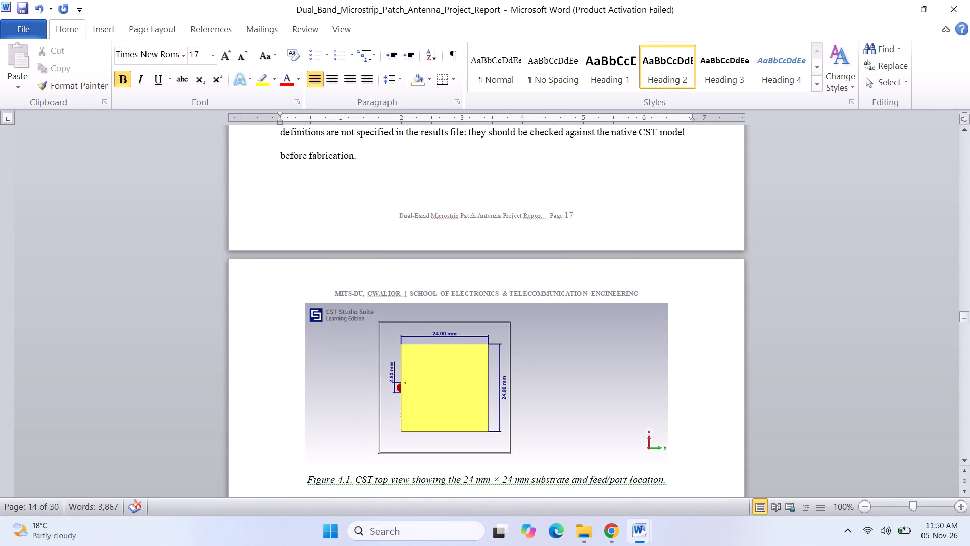
pyautogui.scroll(9, 478, 394)
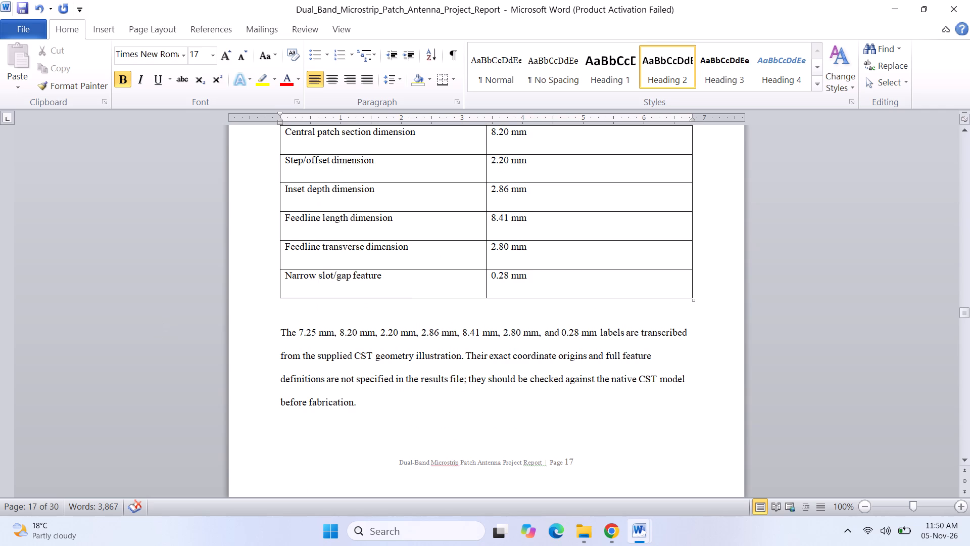
pyautogui.scroll(3, 453, 247)
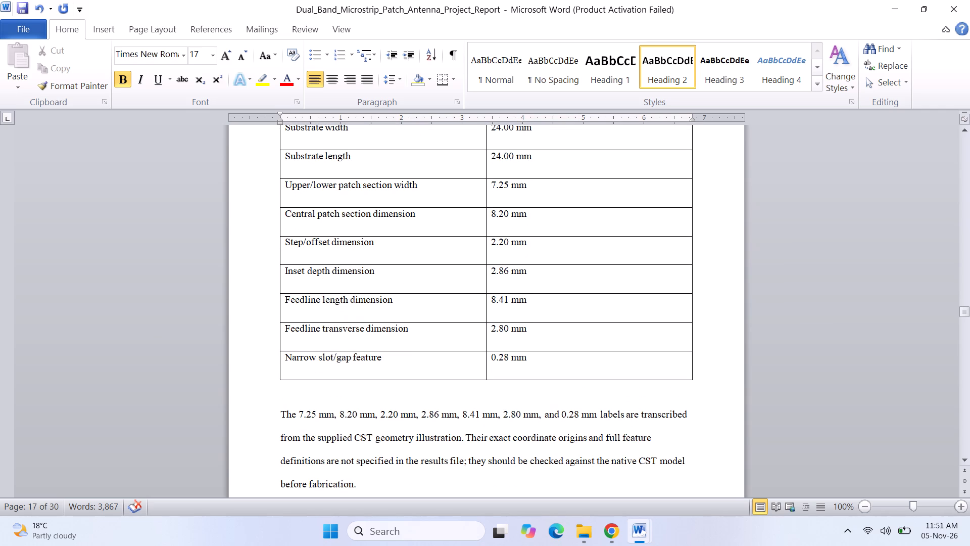
pyautogui.scroll(-2, 470, 456)
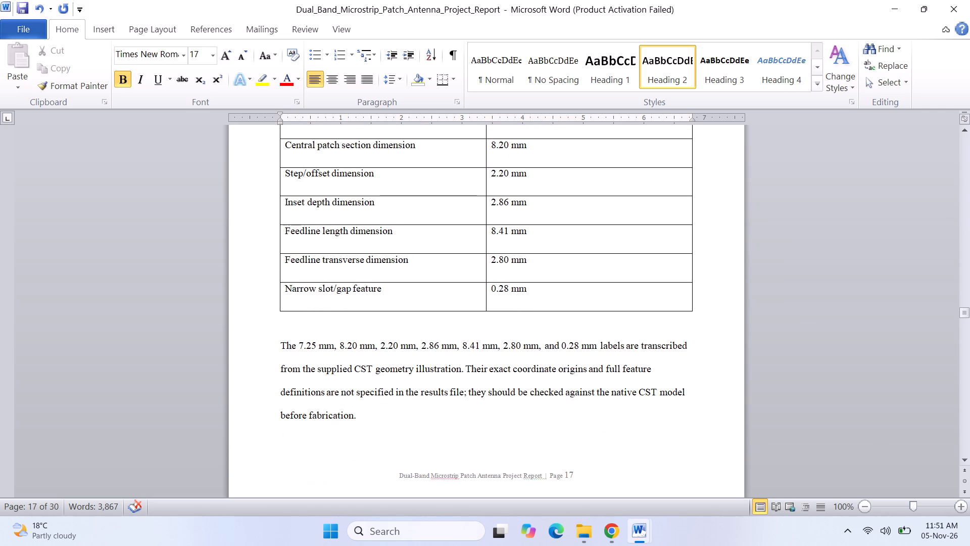
# Delete the whole paragraph below the geometry dimension table on page 17, from "The 7.25 mm, 8.20 mm" to "before fabrication.".
pyautogui.moveTo(403, 408); pyautogui.dragTo(293, 398)
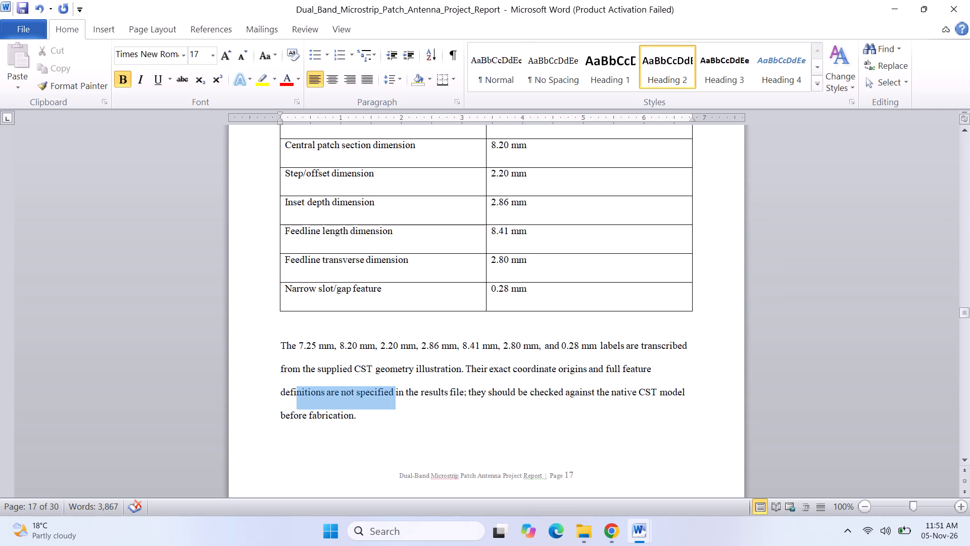
pyautogui.moveTo(293, 398); pyautogui.dragTo(290, 391)
pyautogui.keyDown('ctrl'); pyautogui.scroll(2, 294, 380); pyautogui.keyUp('ctrl')
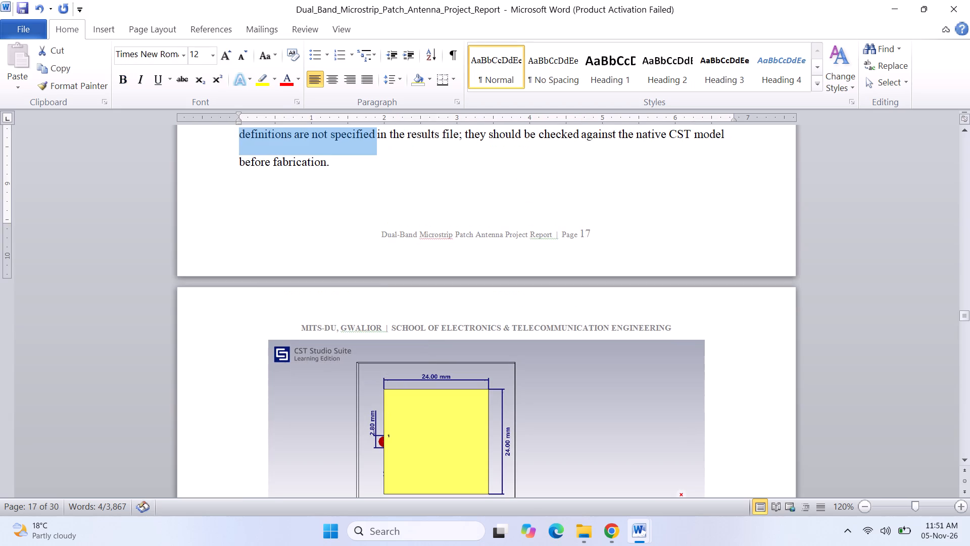
pyautogui.keyDown('ctrl'); pyautogui.scroll(-5, 301, 380); pyautogui.keyUp('ctrl')
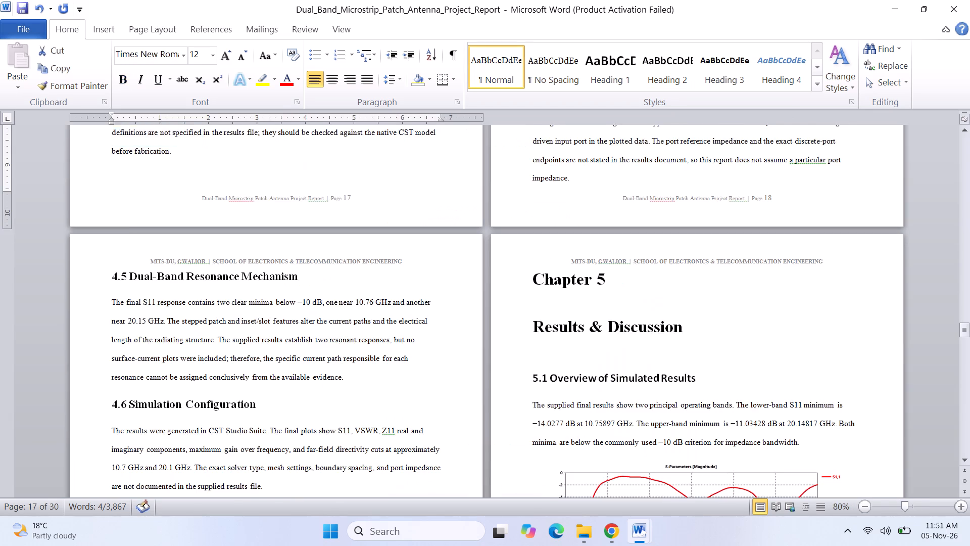
pyautogui.keyDown('ctrl'); pyautogui.scroll(5, 310, 381); pyautogui.keyUp('ctrl')
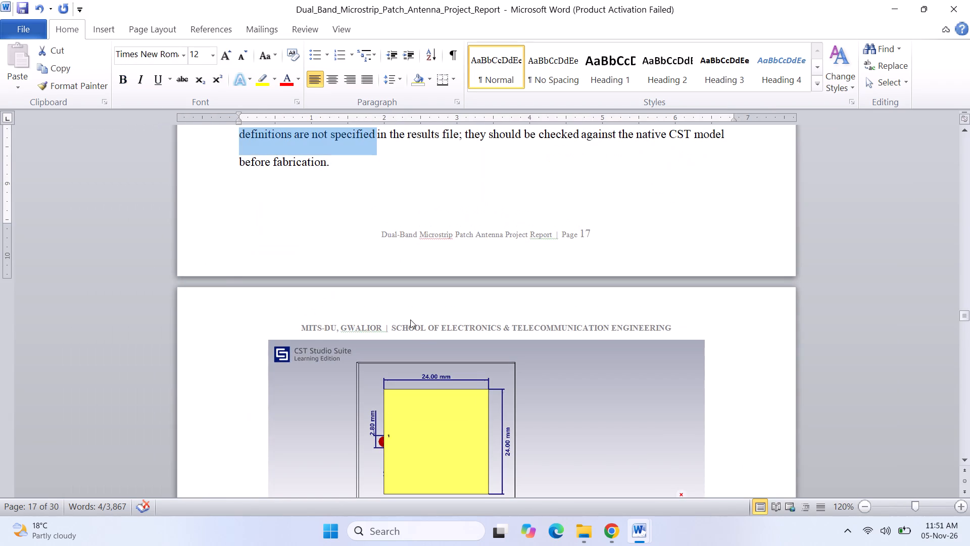
pyautogui.keyDown('ctrl'); pyautogui.scroll(-1, 410, 320); pyautogui.keyUp('ctrl')
pyautogui.scroll(-11, 410, 320)
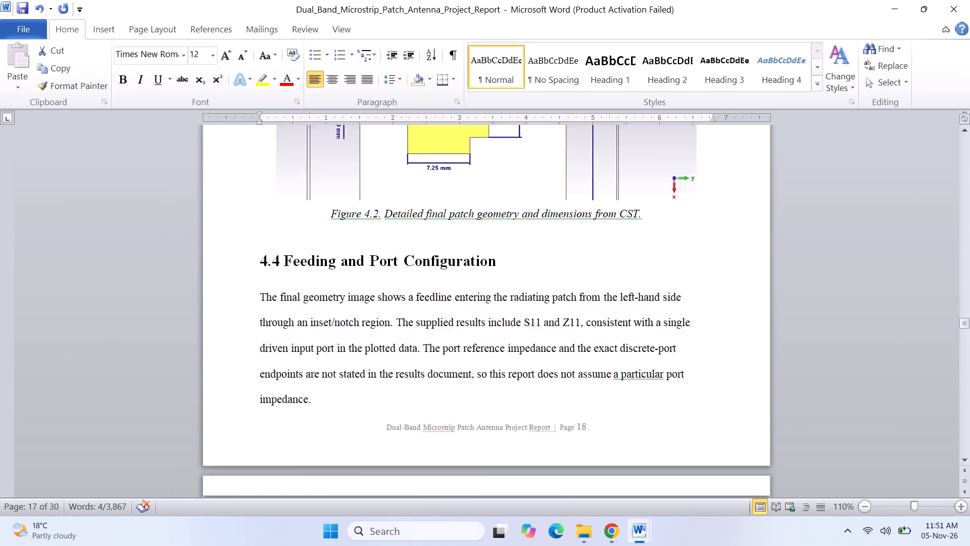
pyautogui.scroll(-15, 410, 320)
pyautogui.scroll(20, 410, 320)
pyautogui.scroll(13, 410, 320)
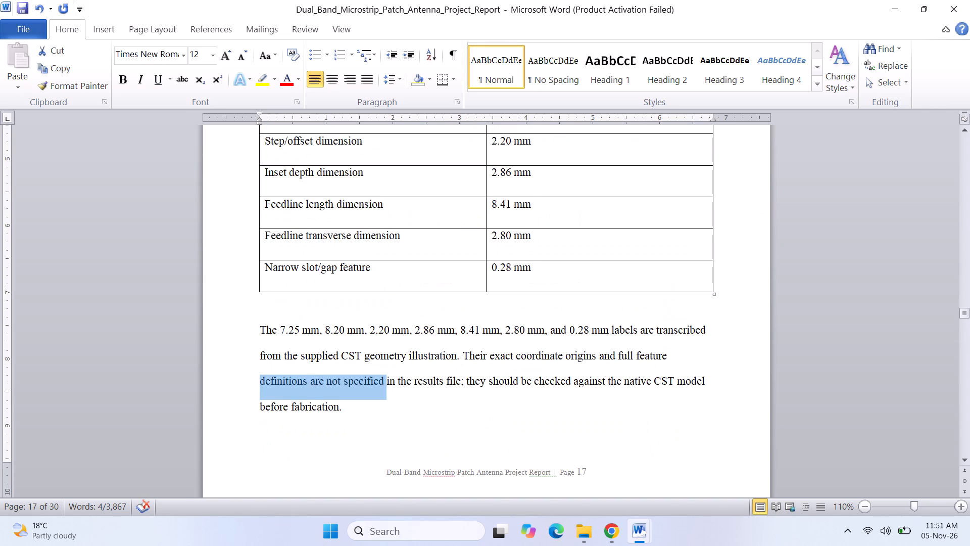
pyautogui.click(258, 329)
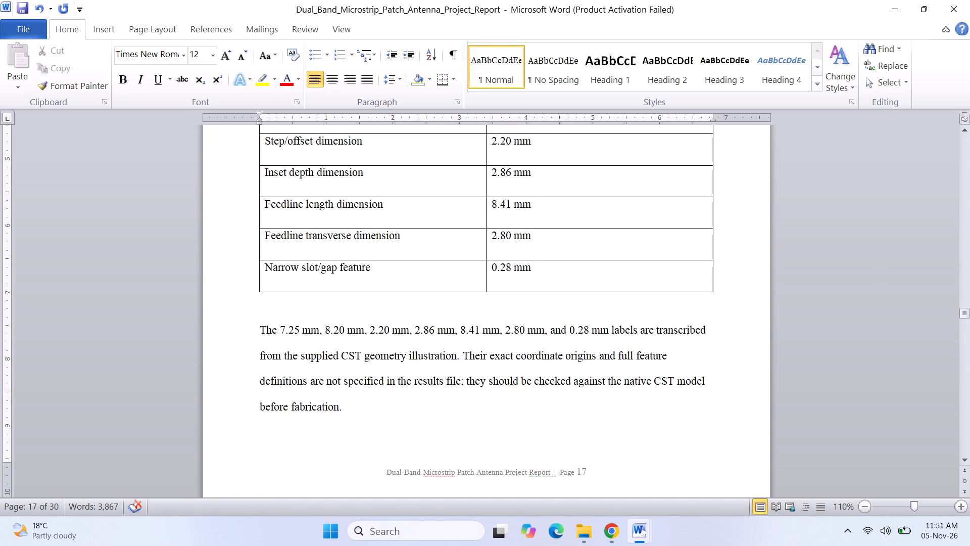
pyautogui.moveTo(263, 334); pyautogui.dragTo(362, 451)
pyautogui.press('Delete')
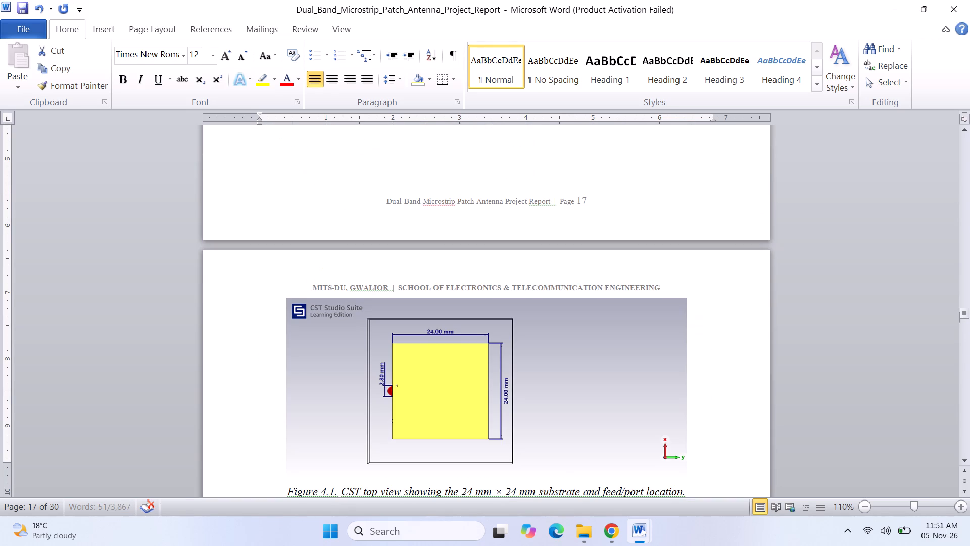
# Examine the layout from the end of the dimension table on page 17 through sections 5.1 and 5.2 of Chapter 5.
pyautogui.scroll(19, 517, 469)
pyautogui.scroll(-12, 517, 469)
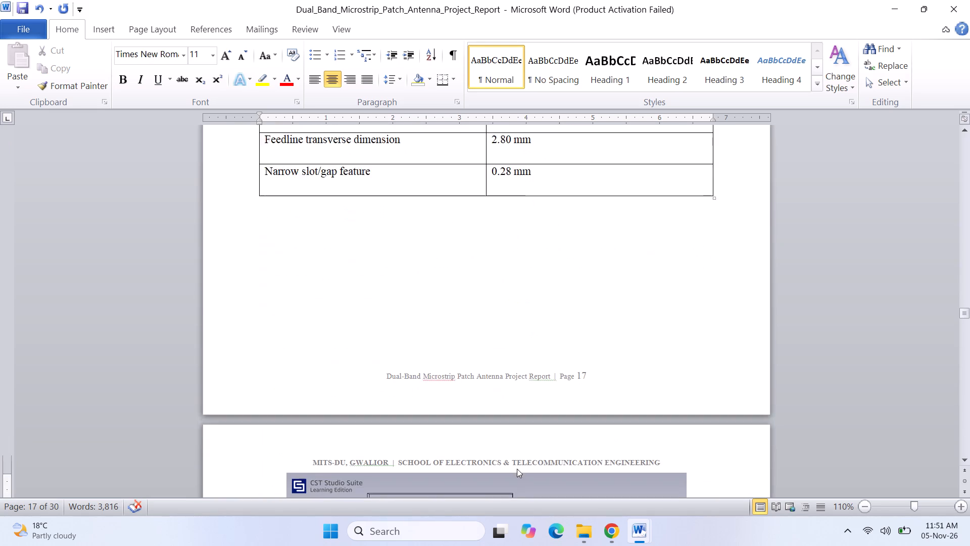
pyautogui.scroll(-17, 517, 469)
pyautogui.scroll(19, 517, 469)
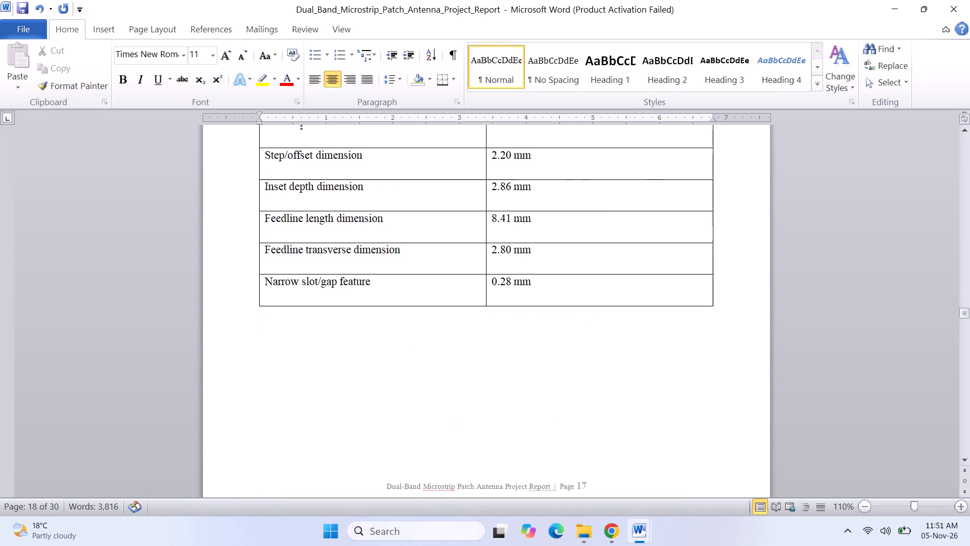
pyautogui.scroll(-20, 517, 469)
pyautogui.scroll(-13, 517, 469)
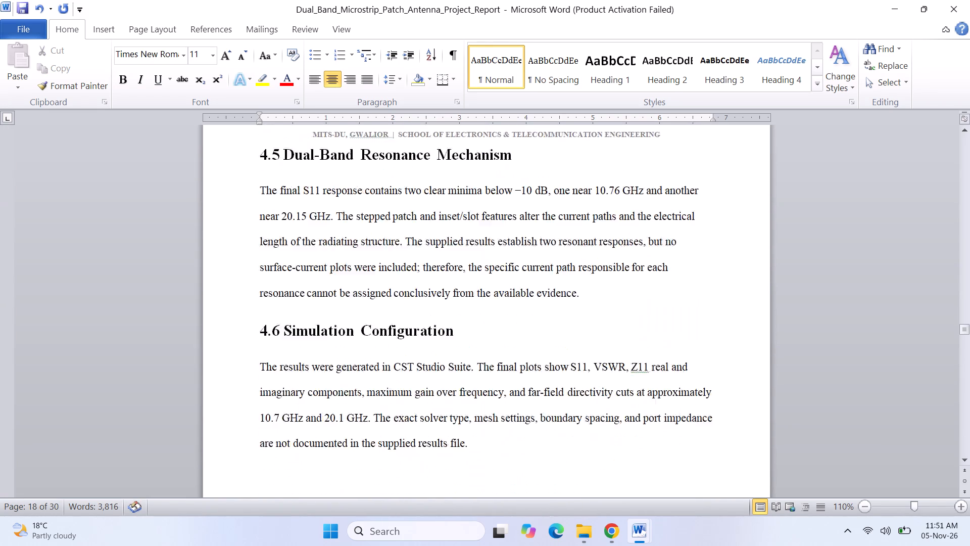
pyautogui.scroll(-19, 517, 469)
pyautogui.scroll(-5, 517, 469)
pyautogui.scroll(1, 517, 469)
pyautogui.scroll(-12, 517, 469)
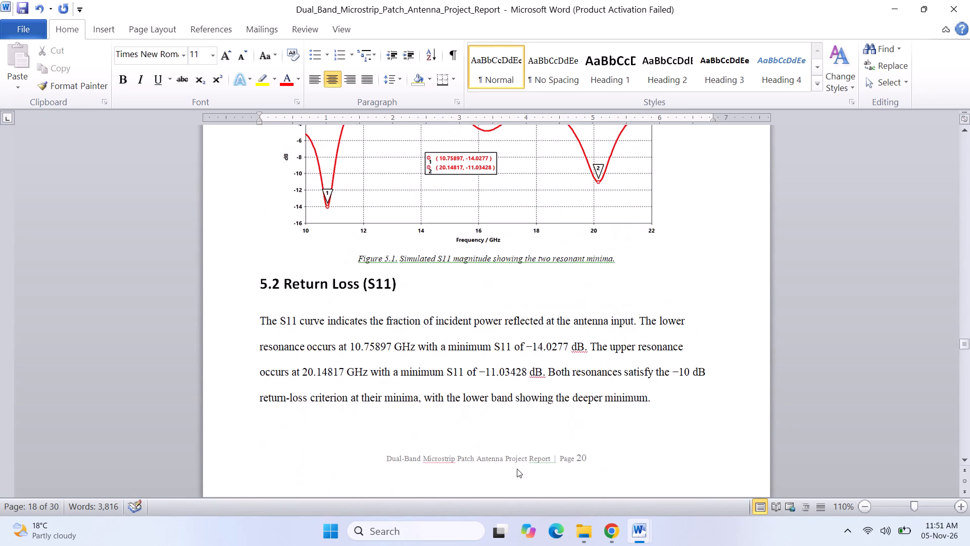
pyautogui.scroll(-5, 517, 469)
pyautogui.scroll(12, 517, 469)
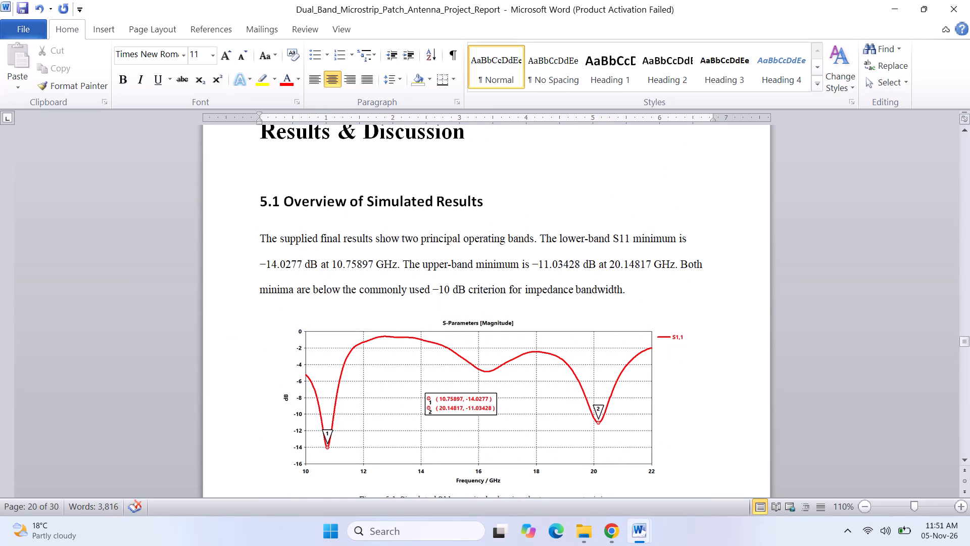
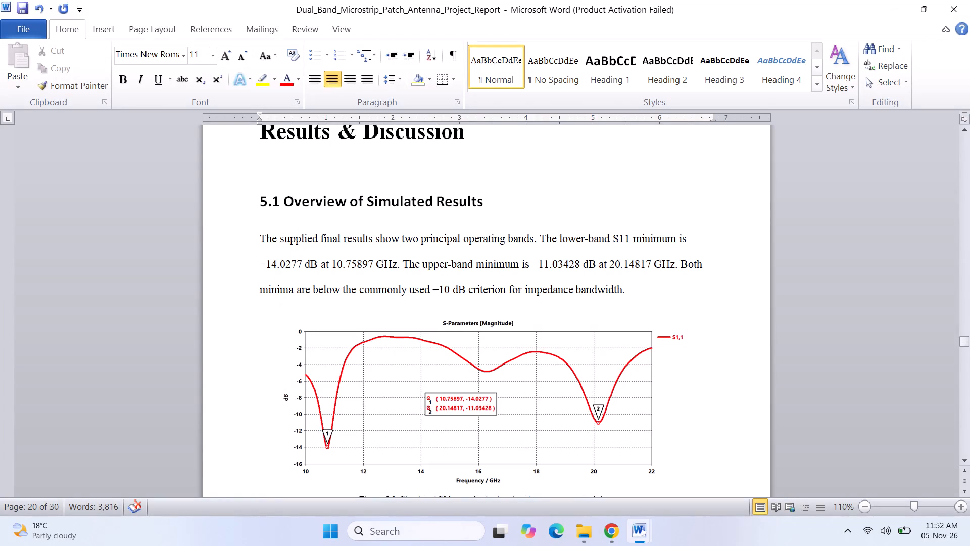
# Change the font of the 5.1 Overview of Simulated Results heading to Times New Roman.
pyautogui.click(265, 197)
pyautogui.moveTo(255, 198); pyautogui.dragTo(549, 211)
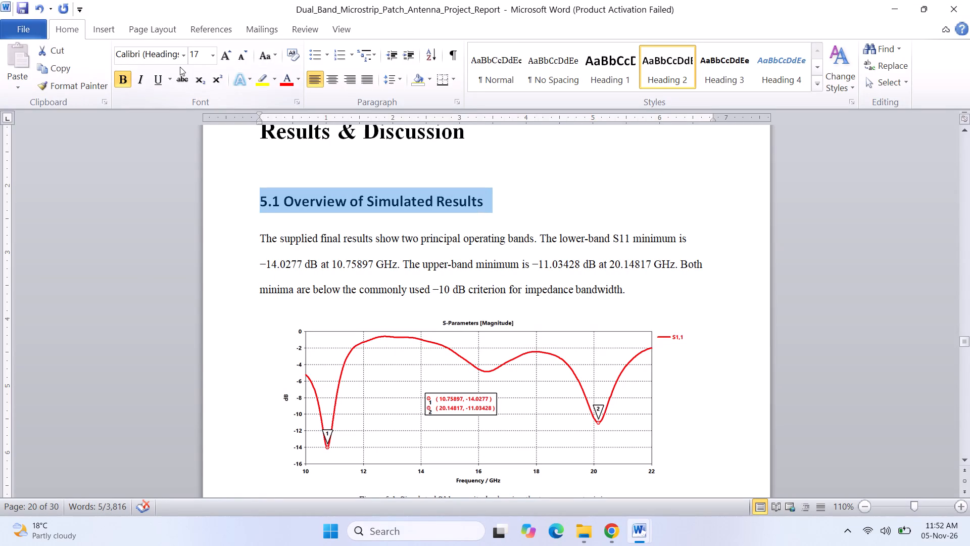
pyautogui.click(181, 62)
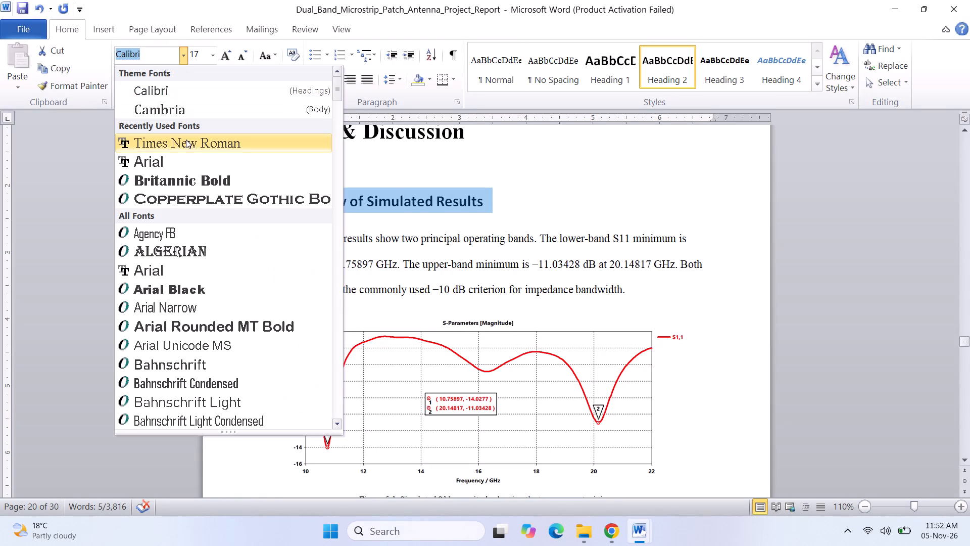
pyautogui.click(191, 141)
# Set the line spacing of the whole paragraph under the 5.1 heading to 2.0.
pyautogui.scroll(-2, 607, 264)
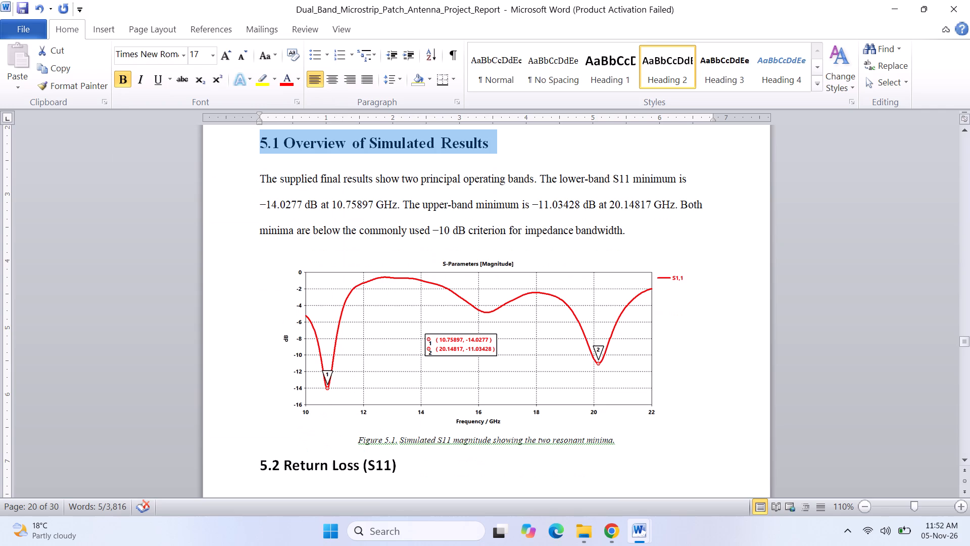
pyautogui.moveTo(257, 167); pyautogui.dragTo(504, 211)
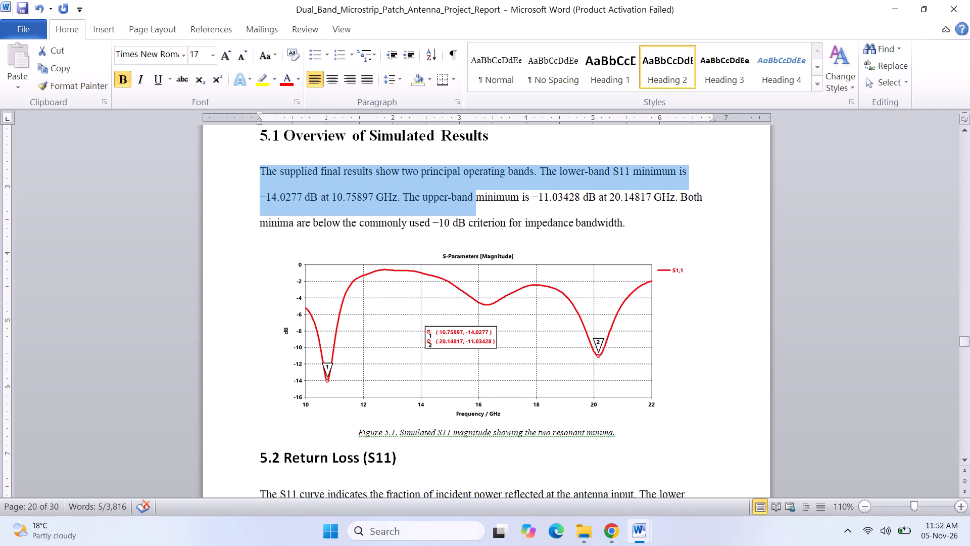
pyautogui.moveTo(504, 211); pyautogui.dragTo(626, 252)
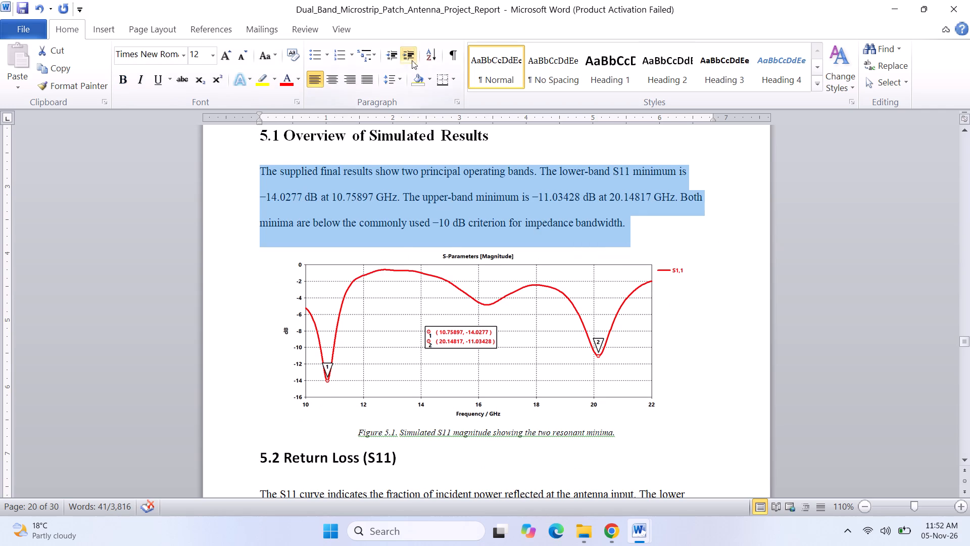
pyautogui.click(400, 76)
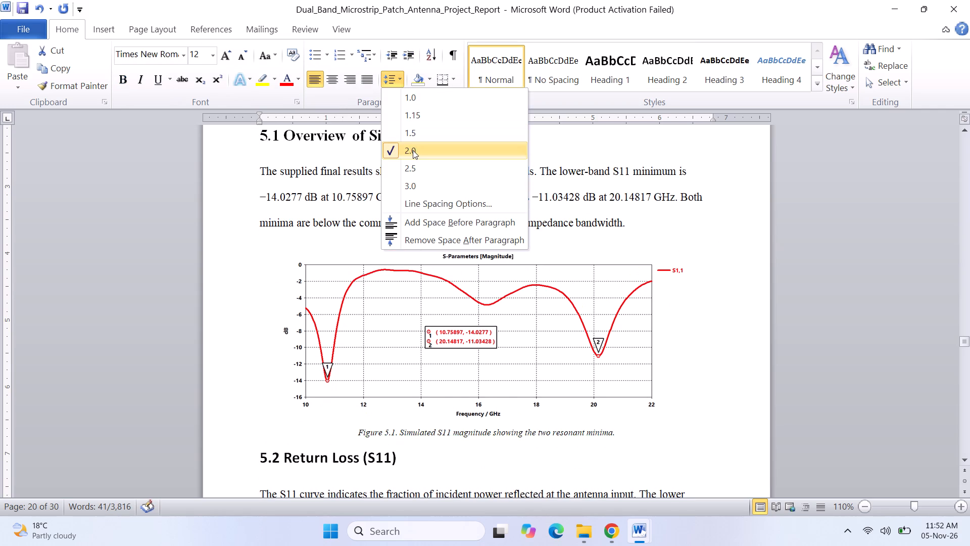
pyautogui.click(413, 150)
# Change the font of the 5.2 Return Loss (S11) heading to Times New Roman.
pyautogui.scroll(-3, 347, 300)
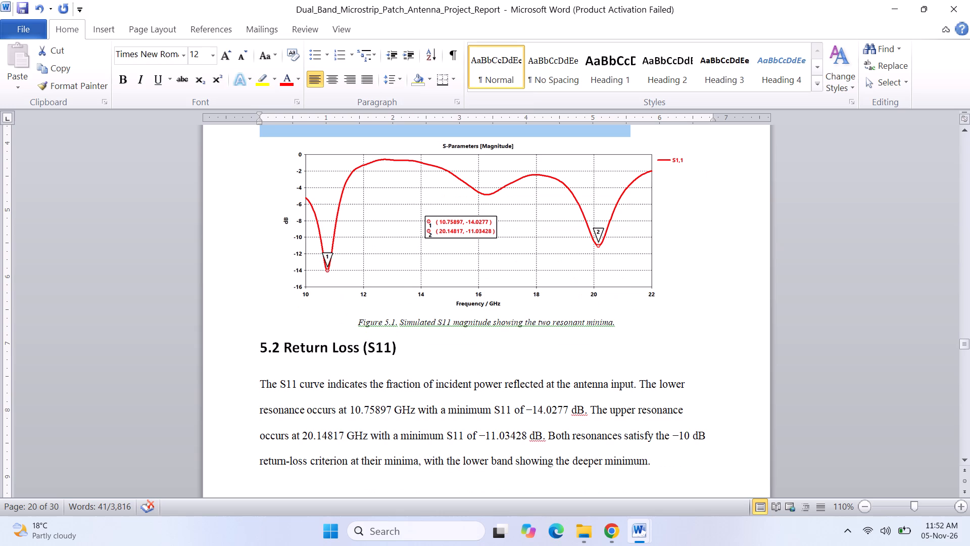
pyautogui.click(257, 348)
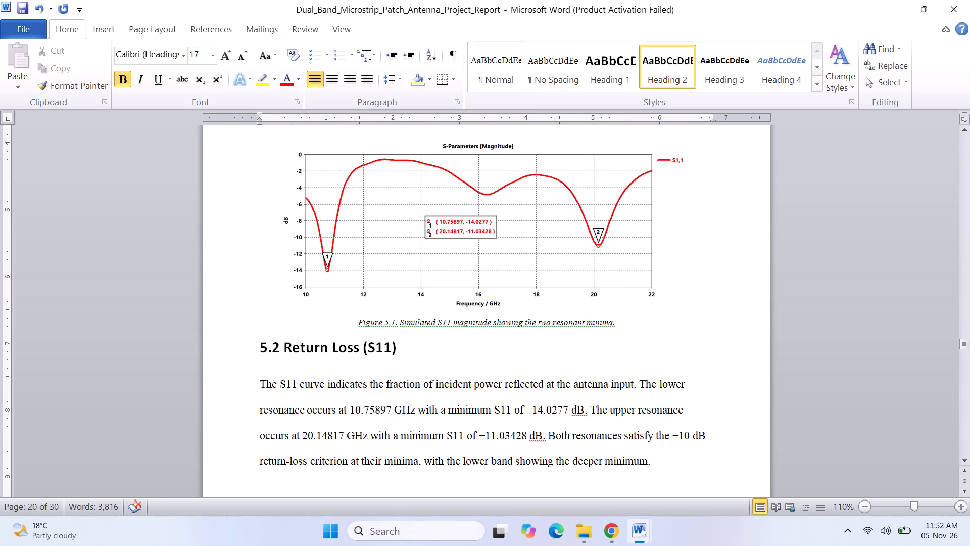
pyautogui.moveTo(260, 351); pyautogui.dragTo(385, 350)
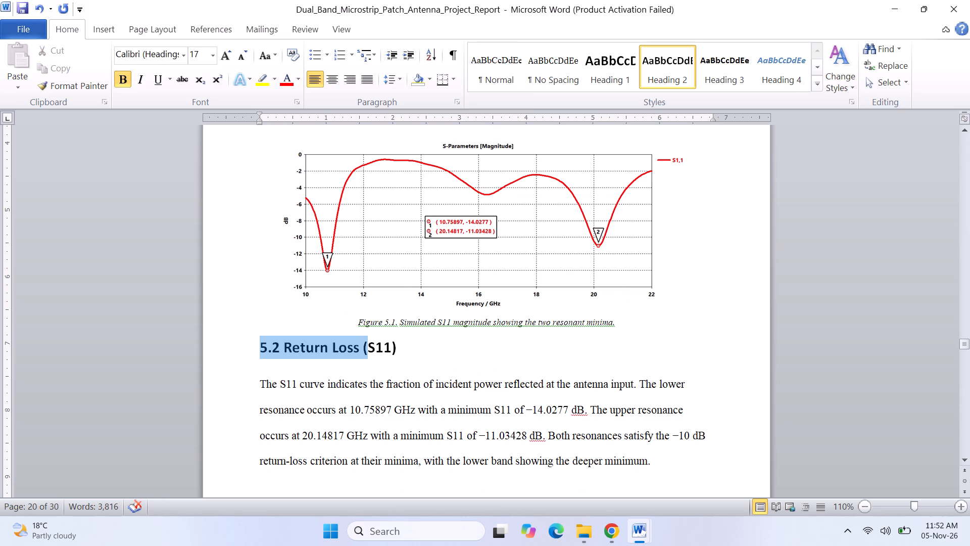
pyautogui.moveTo(385, 350); pyautogui.dragTo(396, 349)
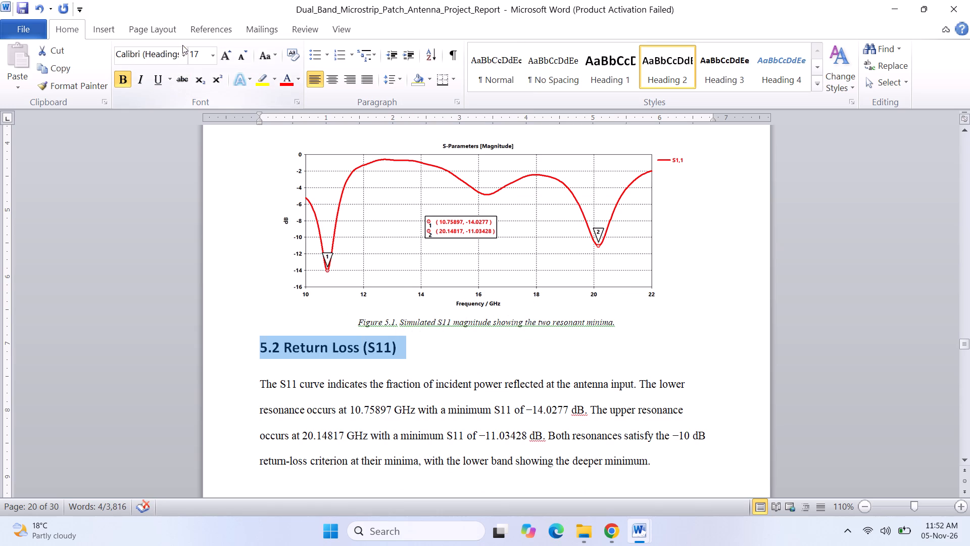
pyautogui.click(184, 52)
pyautogui.click(178, 152)
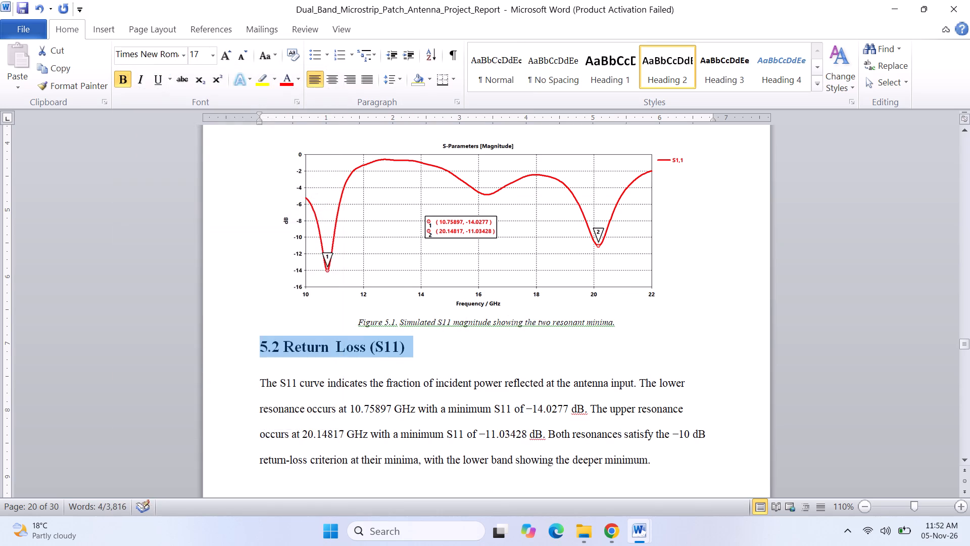
# Examine the layout around the 5.2 paragraph, the pages before Chapter 5, and the S11 table down to section 5.3.
pyautogui.scroll(-4, 529, 484)
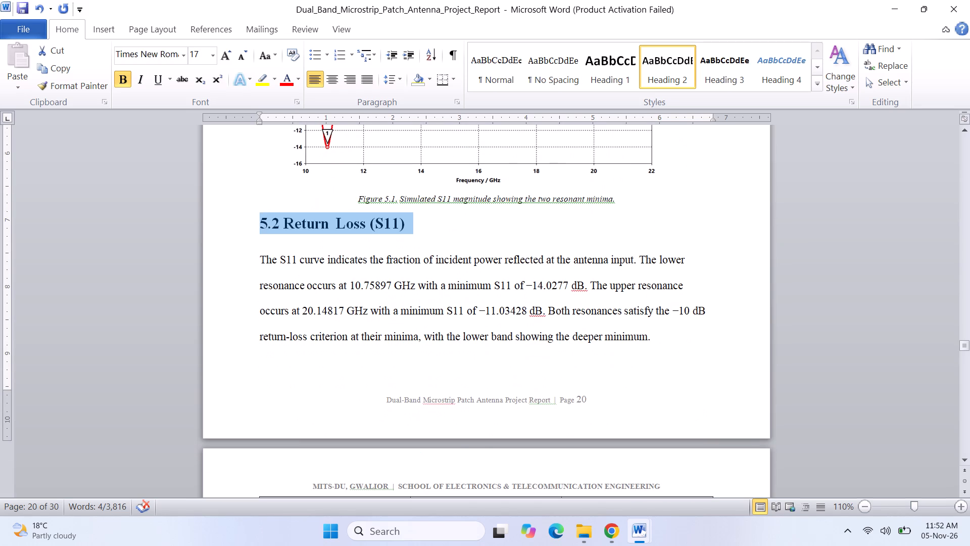
pyautogui.moveTo(263, 250); pyautogui.dragTo(430, 361)
pyautogui.click(588, 436)
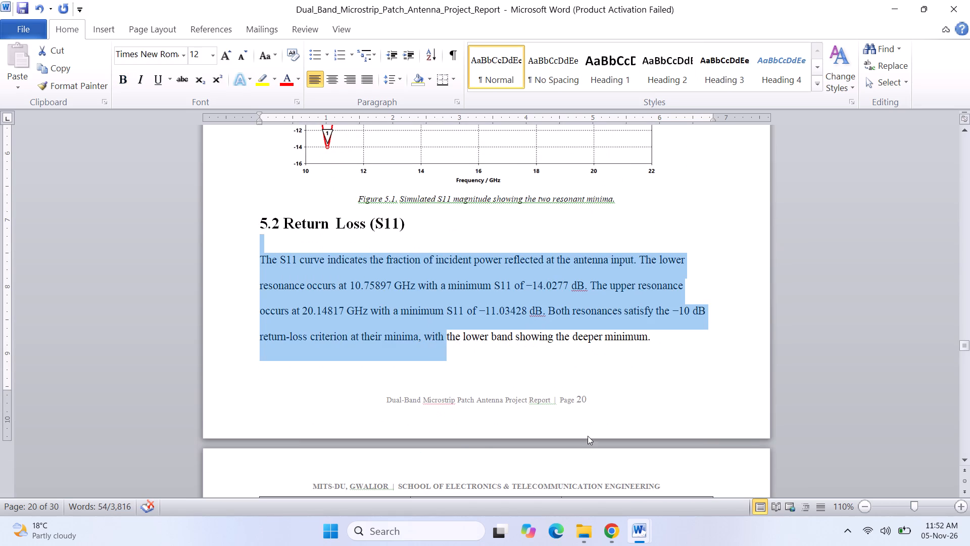
pyautogui.scroll(-15, 588, 436)
pyautogui.scroll(20, 588, 436)
pyautogui.scroll(20, 588, 436)
pyautogui.scroll(4, 588, 436)
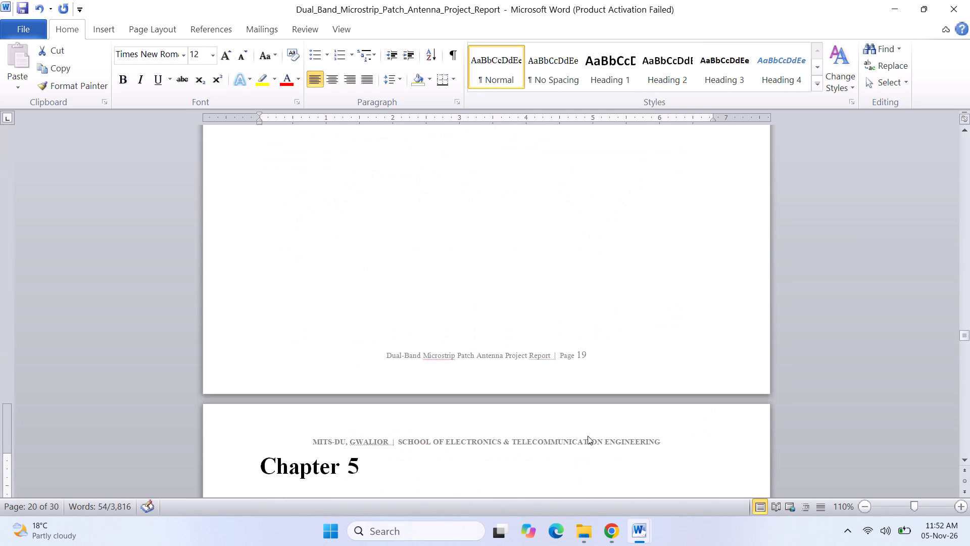
pyautogui.scroll(11, 588, 436)
pyautogui.scroll(-17, 588, 436)
pyautogui.scroll(-12, 588, 436)
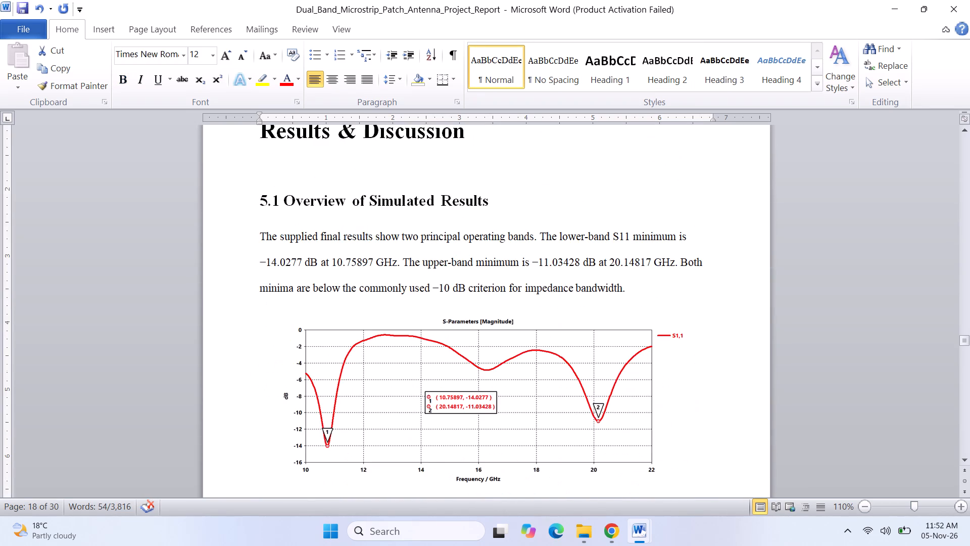
pyautogui.scroll(-2, 588, 436)
pyautogui.scroll(-19, 588, 436)
pyautogui.scroll(2, 588, 436)
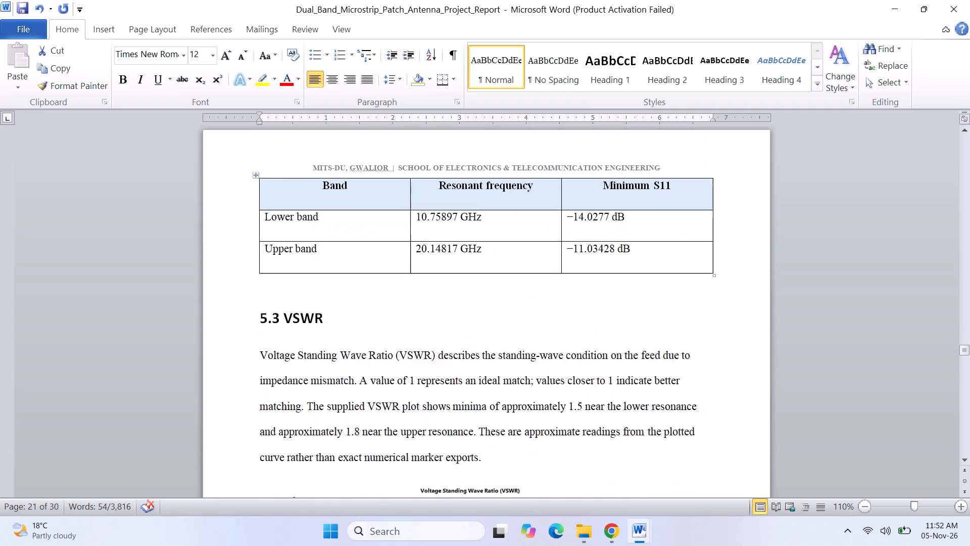
pyautogui.scroll(6, 588, 436)
pyautogui.scroll(-11, 588, 436)
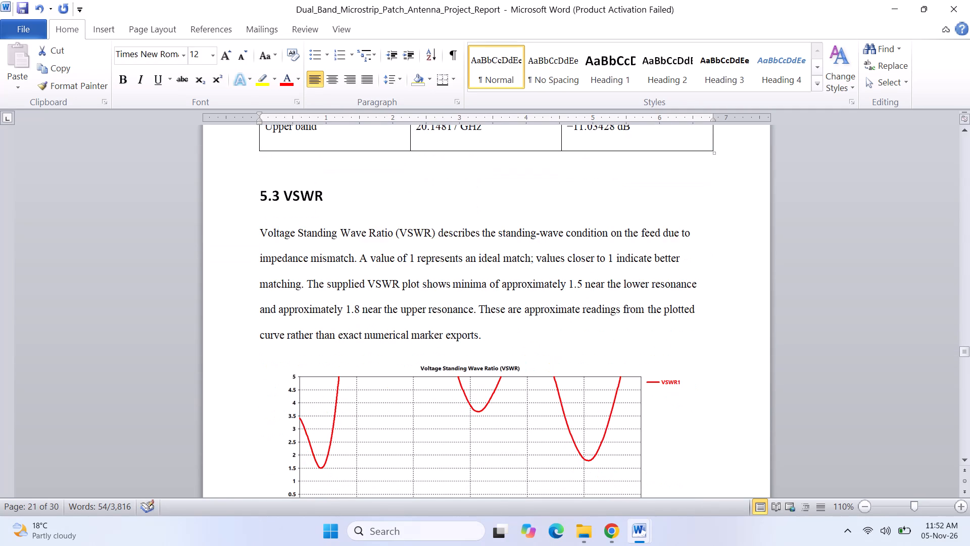
# Change the font of the 5.3 VSWR heading to Times New Roman.
pyautogui.moveTo(259, 189); pyautogui.dragTo(314, 206)
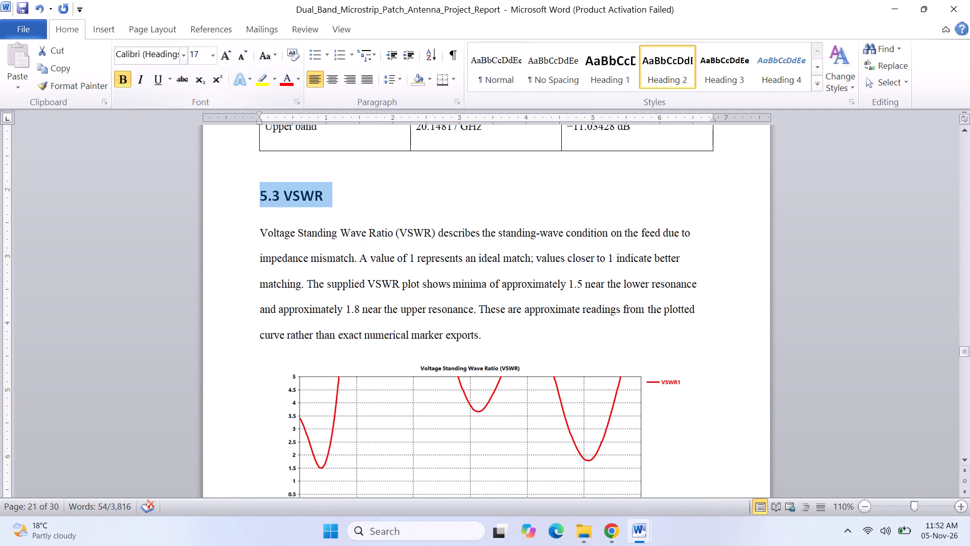
pyautogui.click(183, 61)
pyautogui.click(172, 138)
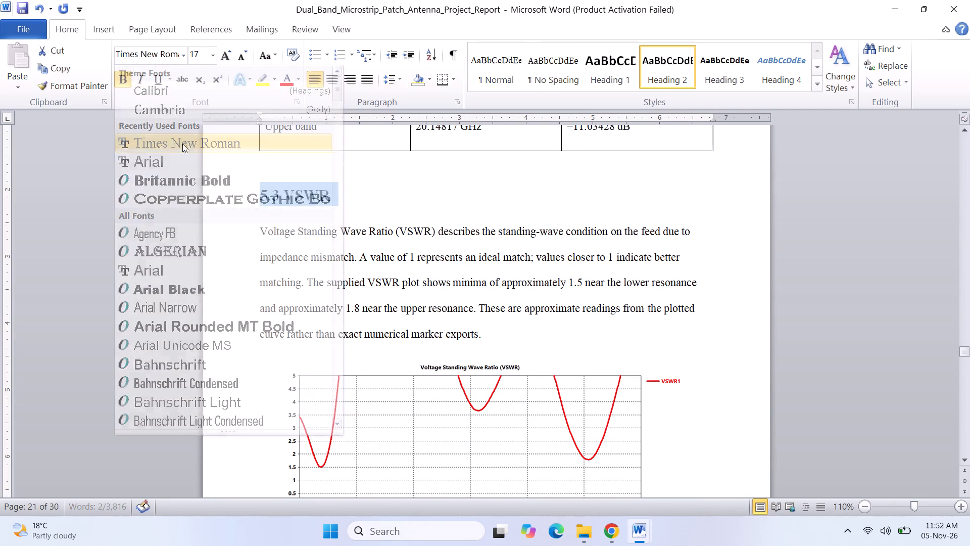
pyautogui.click(460, 207)
# Change the font of the entire document to Times New Roman.
pyautogui.moveTo(257, 232); pyautogui.dragTo(490, 339)
pyautogui.hotkey('ctrl', 'a')
pyautogui.hotkey('ctrl', 'a')
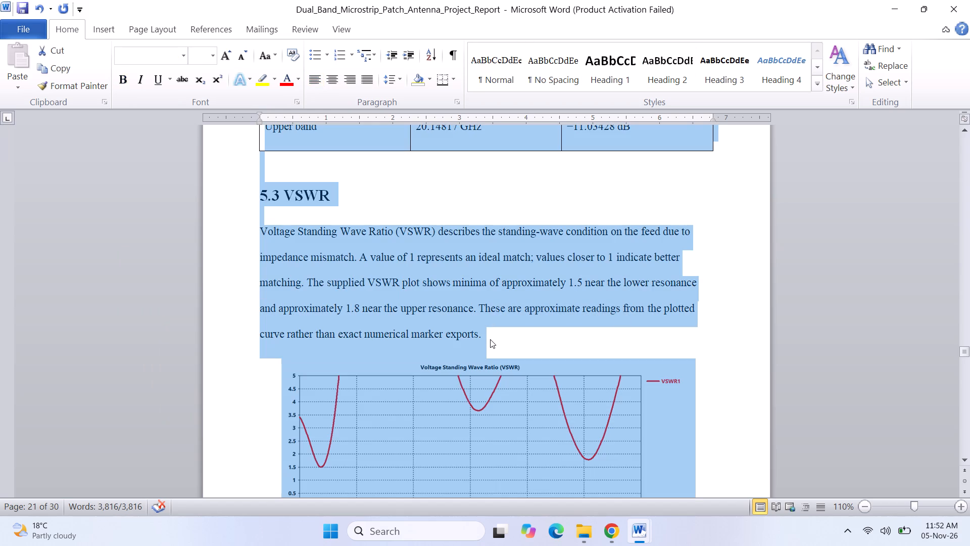
pyautogui.click(179, 61)
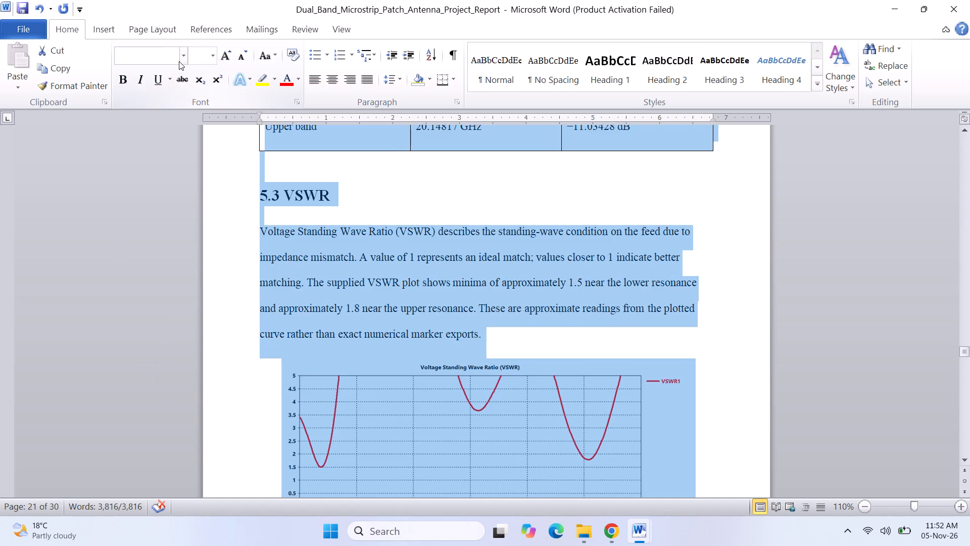
pyautogui.click(181, 60)
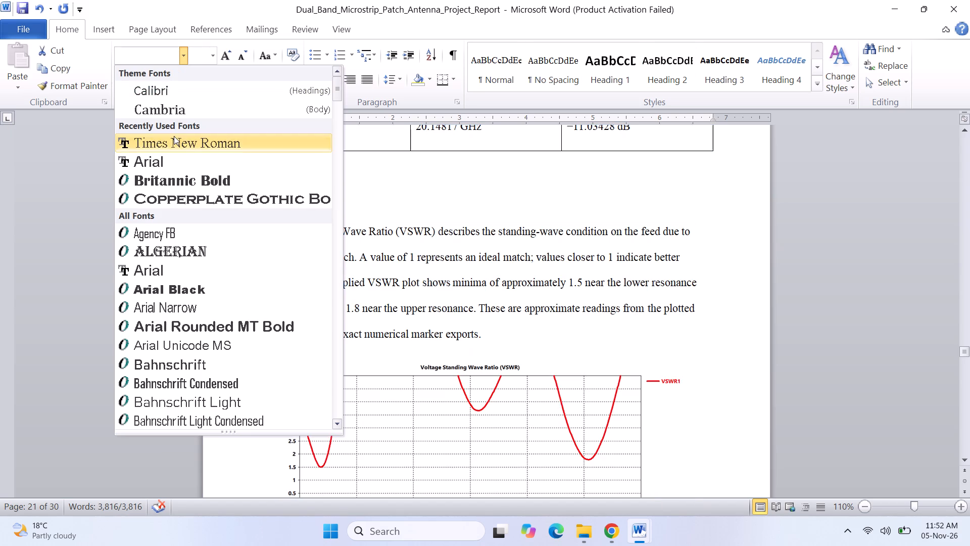
pyautogui.click(174, 136)
pyautogui.click(51, 232)
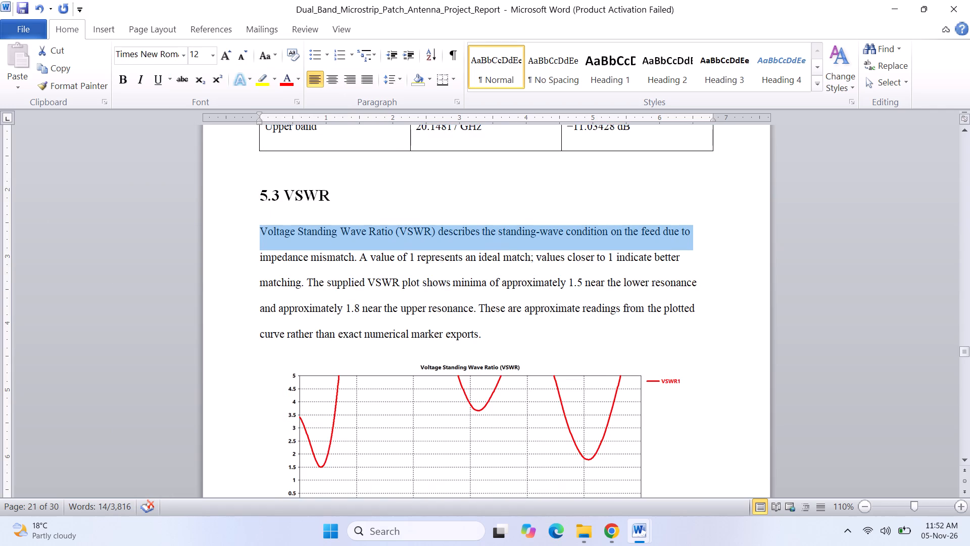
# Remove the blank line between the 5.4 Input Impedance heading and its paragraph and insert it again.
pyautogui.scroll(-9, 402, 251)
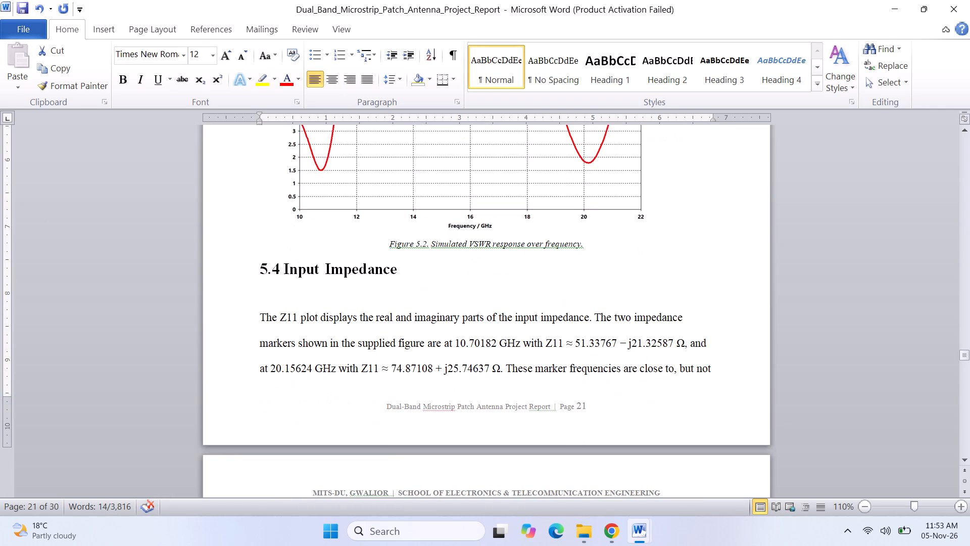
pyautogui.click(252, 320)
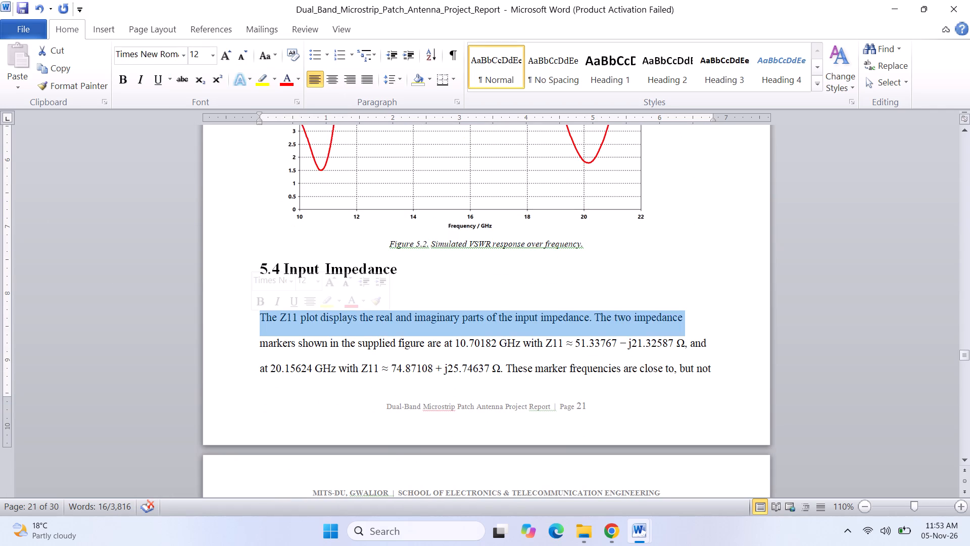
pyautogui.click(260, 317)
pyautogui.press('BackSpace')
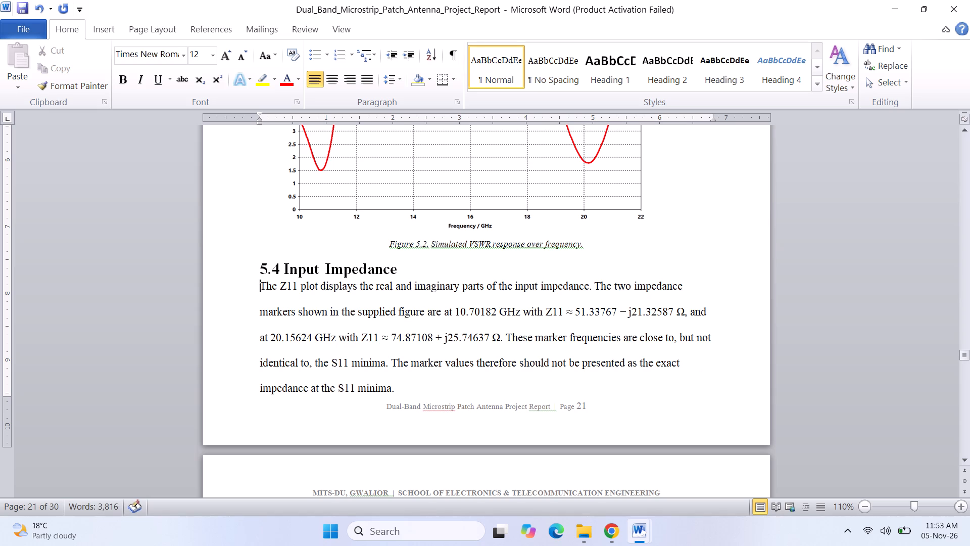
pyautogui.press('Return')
# Widen the impedance marker table on page 22 beyond both text margins so each complex impedance value fits on one line.
pyautogui.scroll(-5, 353, 324)
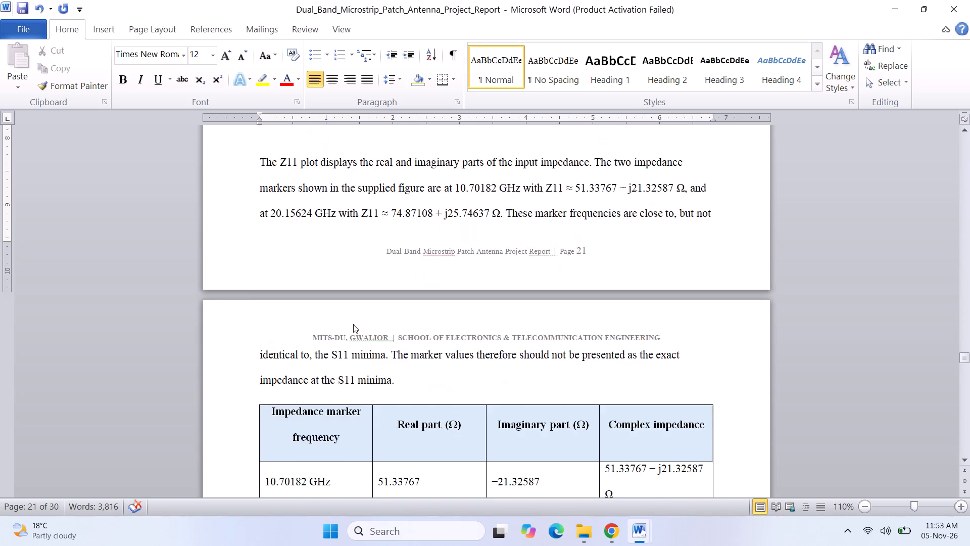
pyautogui.scroll(-3, 353, 324)
pyautogui.scroll(5, 353, 324)
pyautogui.scroll(-4, 353, 324)
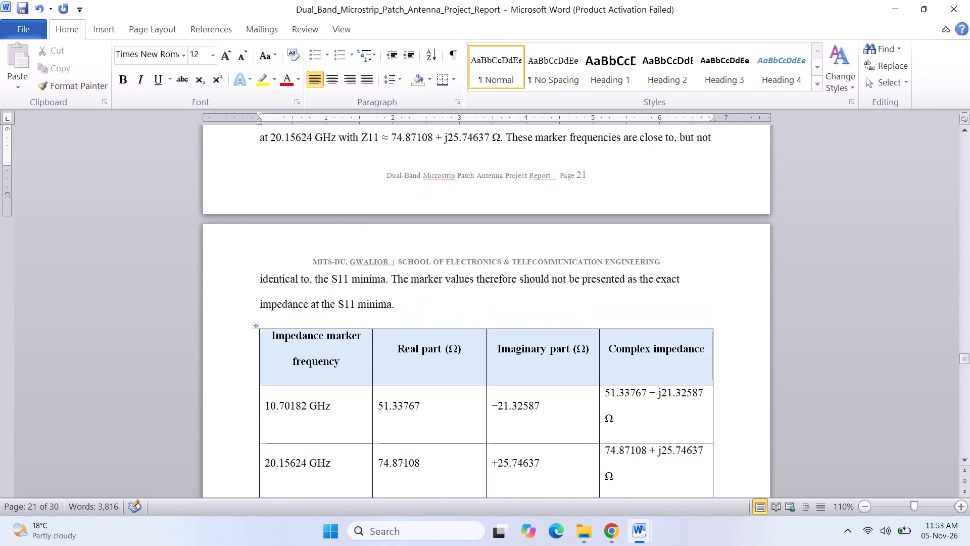
pyautogui.scroll(-3, 353, 324)
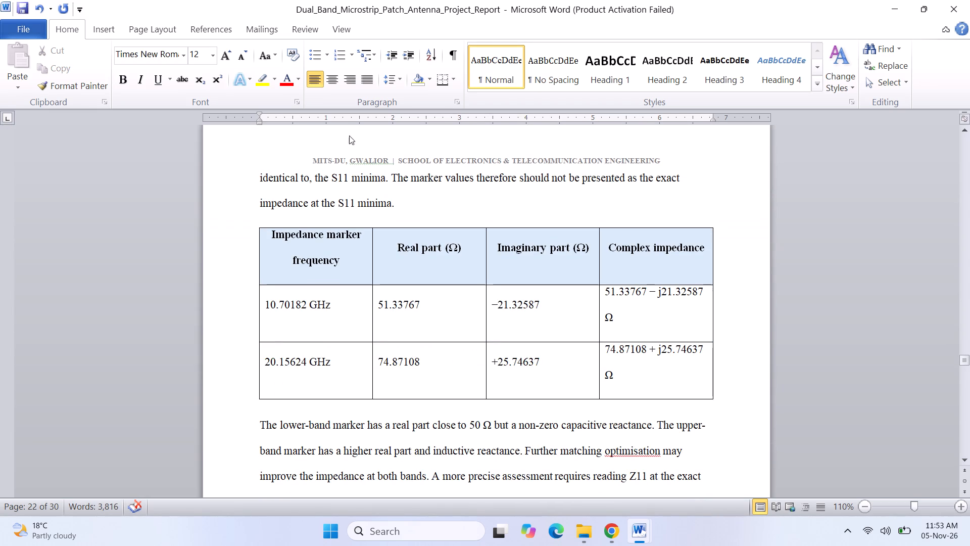
pyautogui.click(320, 158)
pyautogui.click(320, 158)
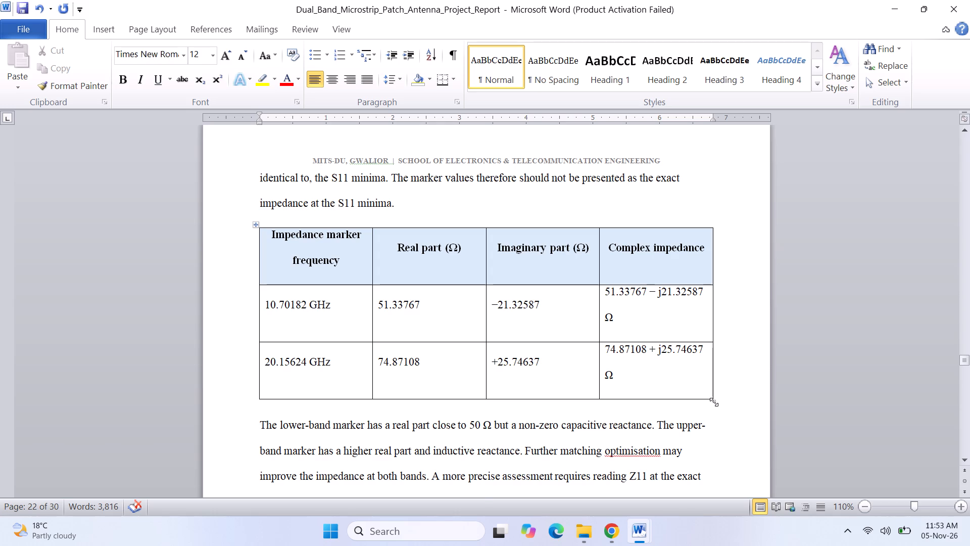
pyautogui.moveTo(714, 402); pyautogui.dragTo(693, 390)
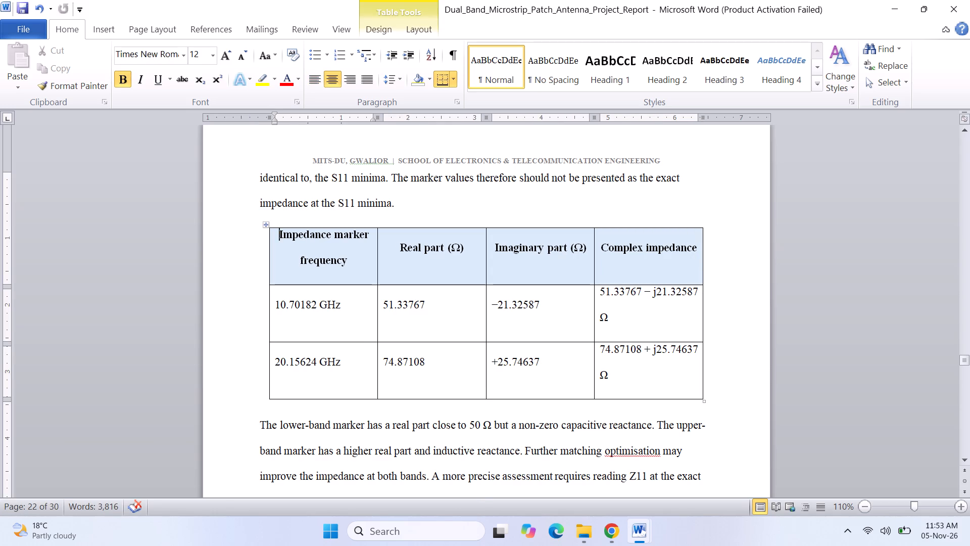
pyautogui.moveTo(704, 400); pyautogui.dragTo(738, 399)
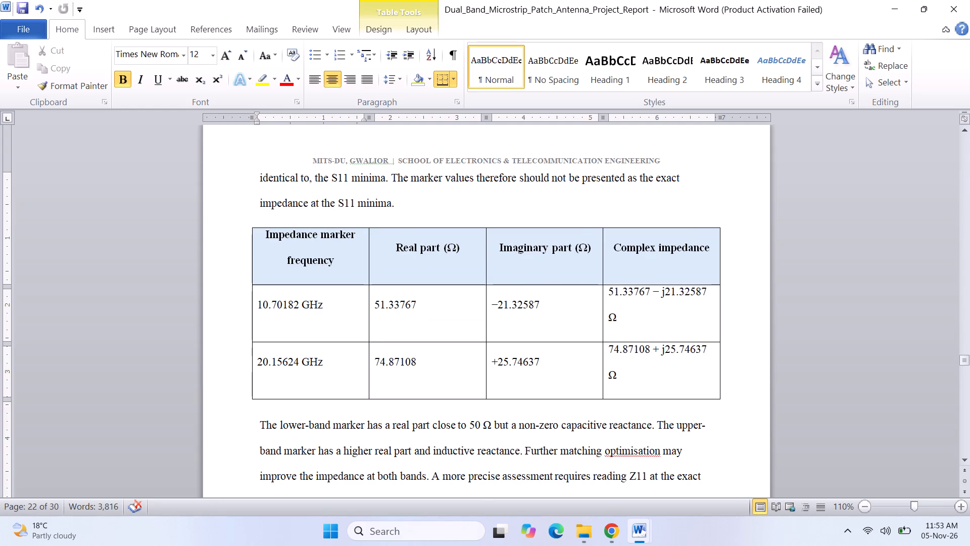
pyautogui.moveTo(721, 401); pyautogui.dragTo(739, 401)
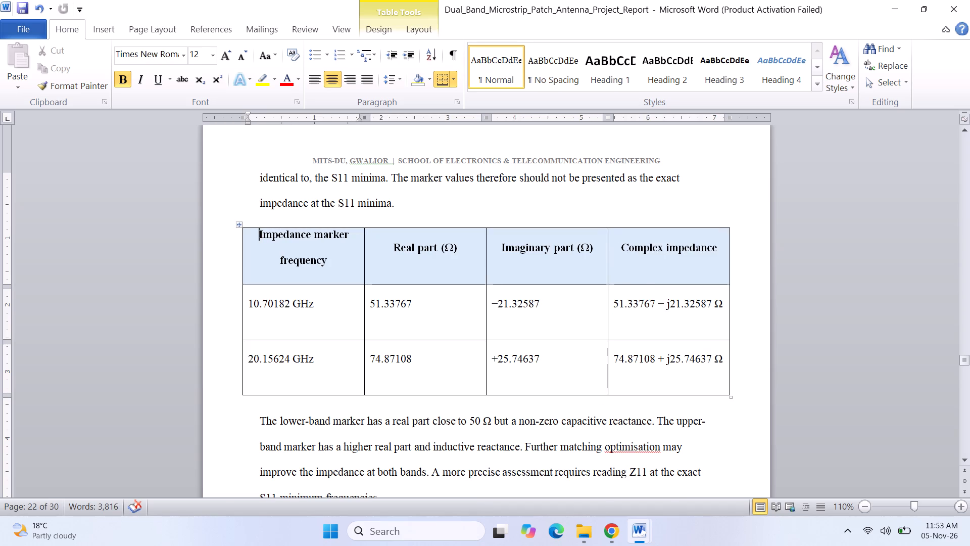
# Shrink the height of the impedance marker table on page 22 so its two data rows become more compact.
pyautogui.moveTo(731, 395); pyautogui.dragTo(729, 378)
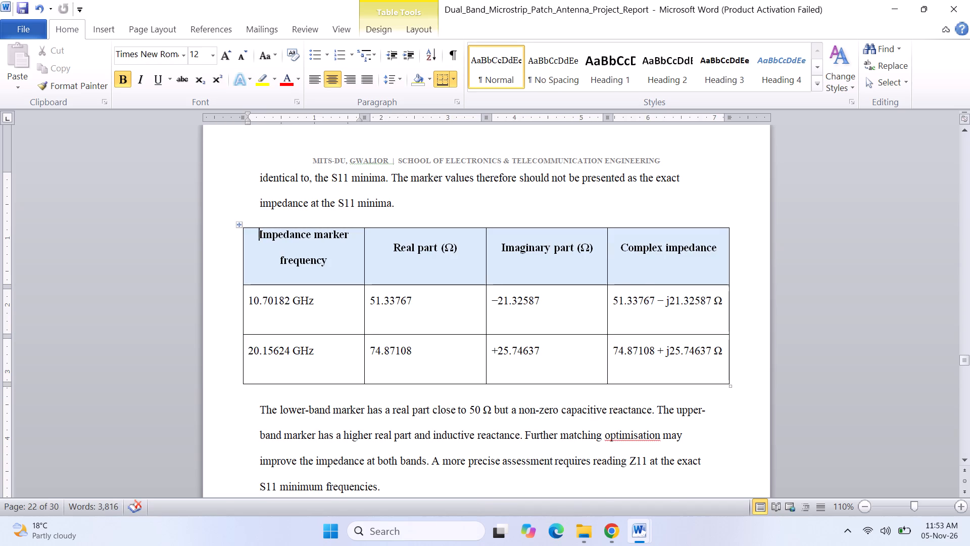
pyautogui.moveTo(729, 385); pyautogui.dragTo(730, 383)
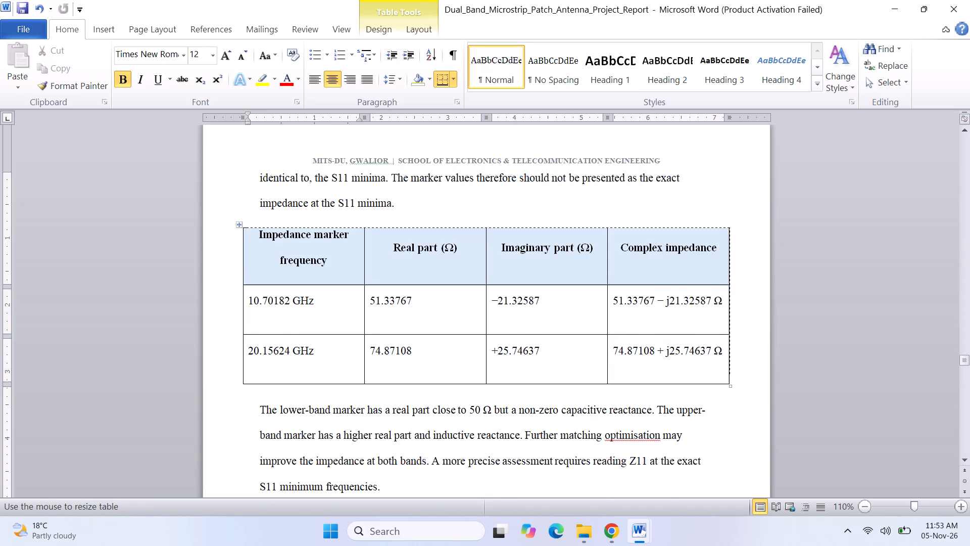
pyautogui.moveTo(730, 383); pyautogui.dragTo(734, 352)
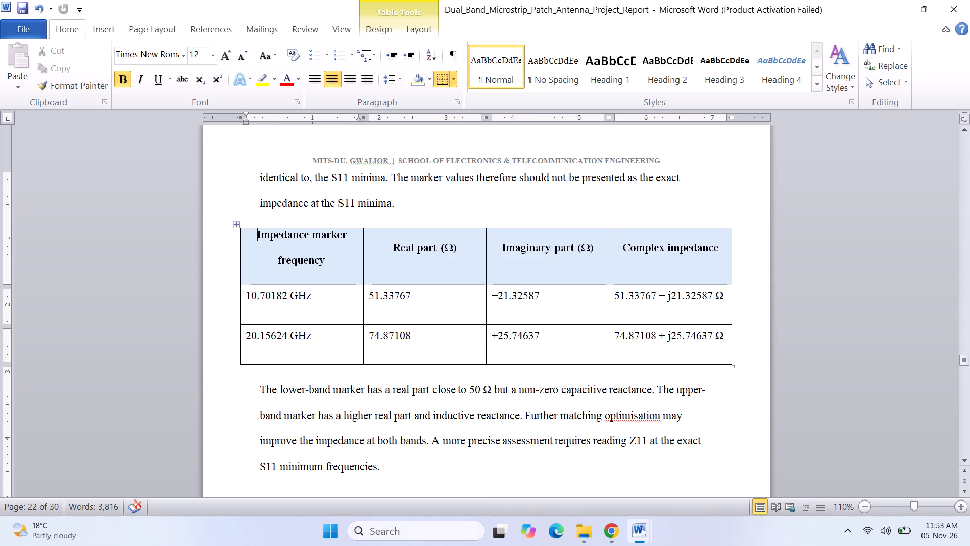
pyautogui.moveTo(732, 366); pyautogui.dragTo(739, 315)
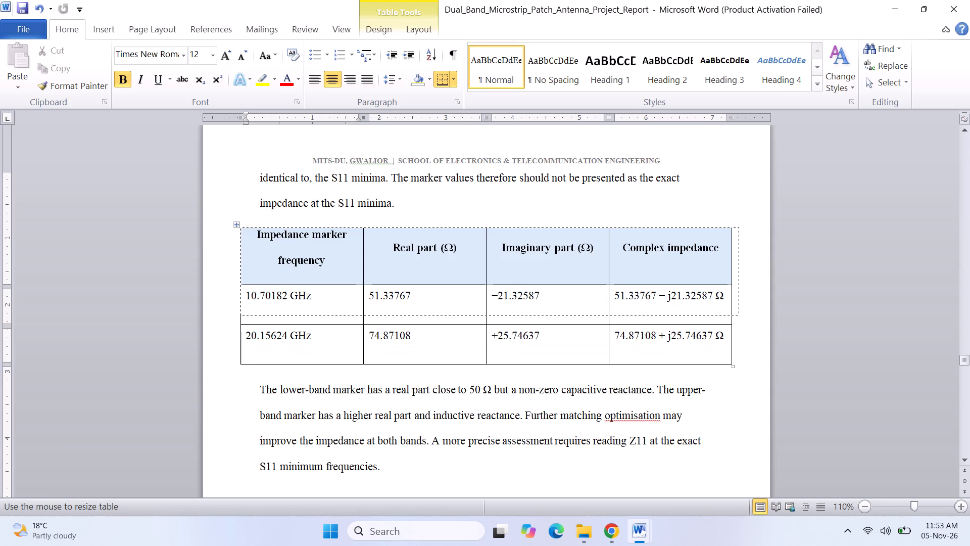
pyautogui.moveTo(739, 315); pyautogui.dragTo(737, 328)
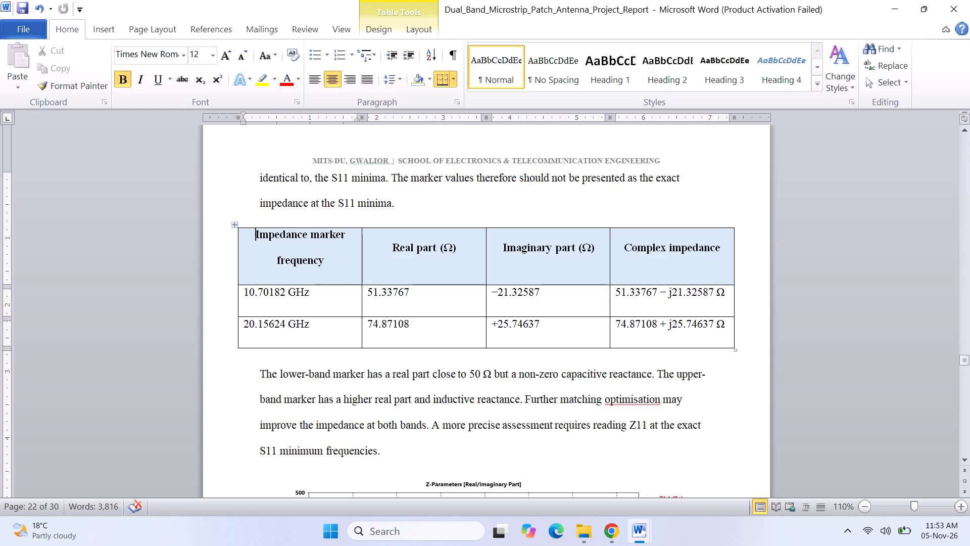
# Widen the impedance table's first column until its header fits on one line, and try to shorten the last row.
pyautogui.moveTo(362, 251); pyautogui.dragTo(379, 251)
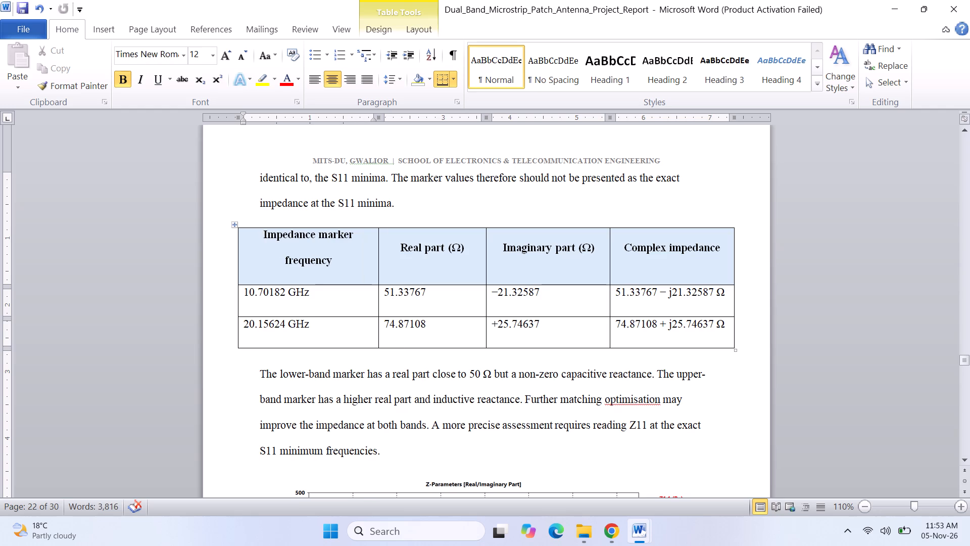
pyautogui.moveTo(378, 251); pyautogui.dragTo(393, 252)
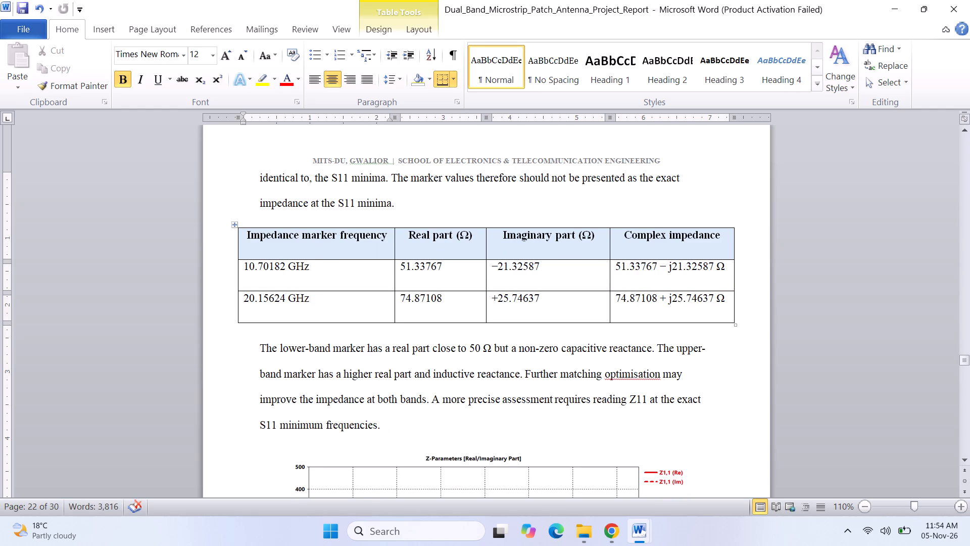
pyautogui.moveTo(386, 323); pyautogui.dragTo(387, 315)
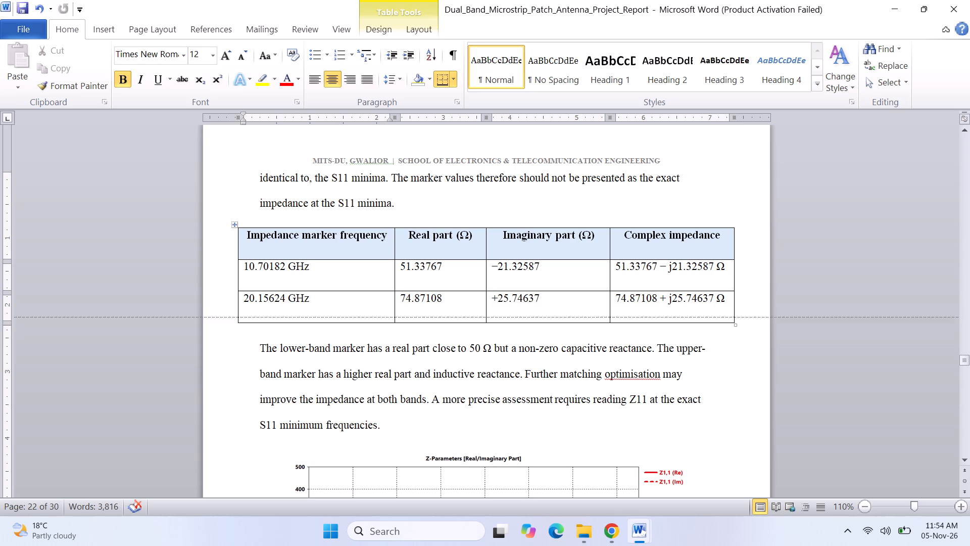
pyautogui.moveTo(387, 315); pyautogui.dragTo(387, 313)
# Left-align the Impedance marker frequency header cell.
pyautogui.press('BackSpace')
pyautogui.press('BackSpace')
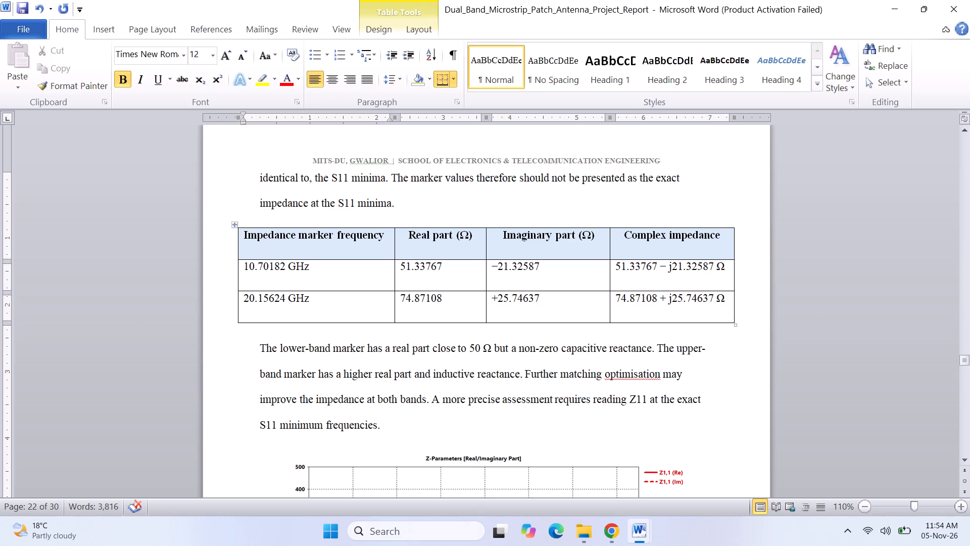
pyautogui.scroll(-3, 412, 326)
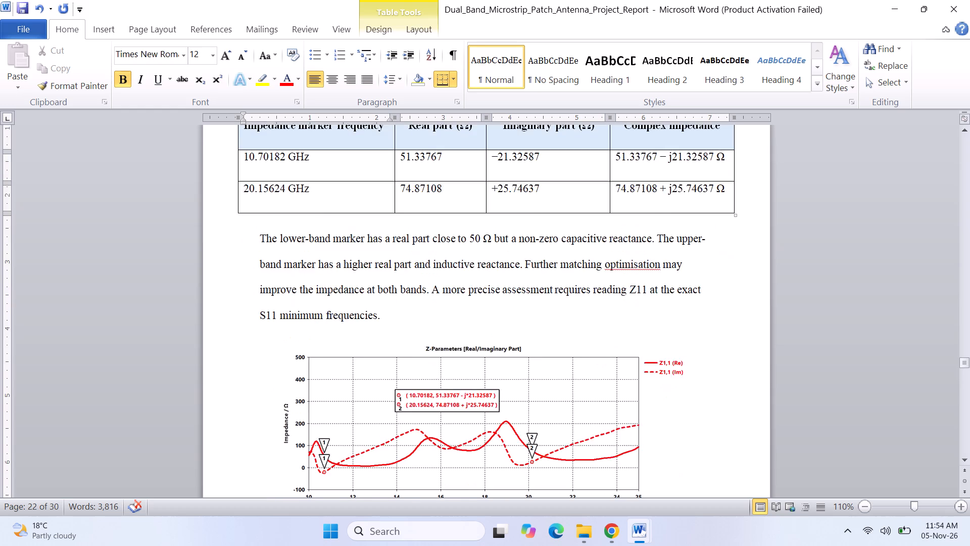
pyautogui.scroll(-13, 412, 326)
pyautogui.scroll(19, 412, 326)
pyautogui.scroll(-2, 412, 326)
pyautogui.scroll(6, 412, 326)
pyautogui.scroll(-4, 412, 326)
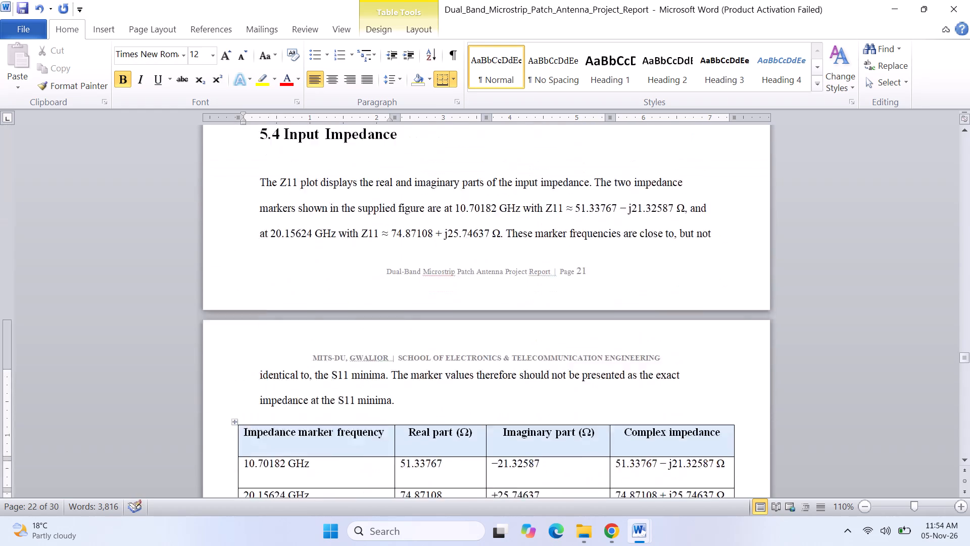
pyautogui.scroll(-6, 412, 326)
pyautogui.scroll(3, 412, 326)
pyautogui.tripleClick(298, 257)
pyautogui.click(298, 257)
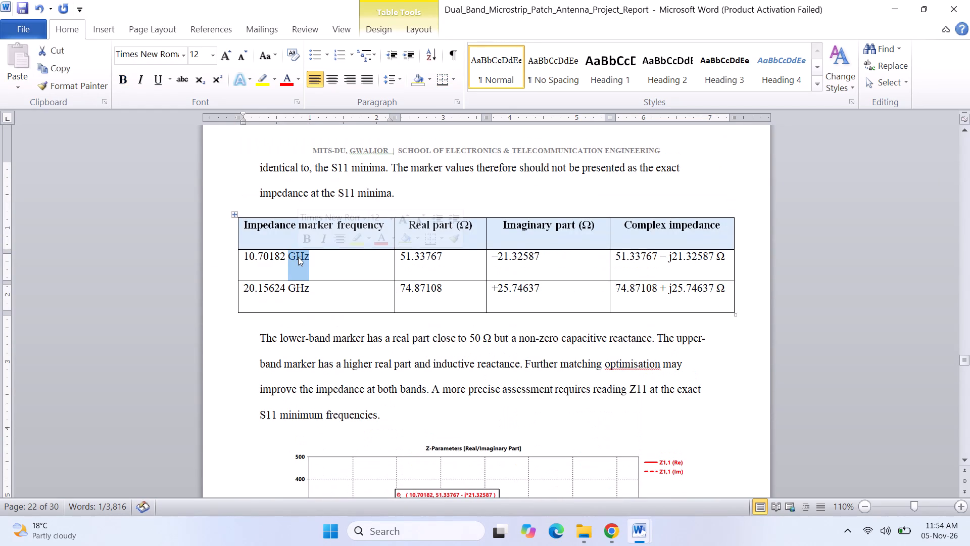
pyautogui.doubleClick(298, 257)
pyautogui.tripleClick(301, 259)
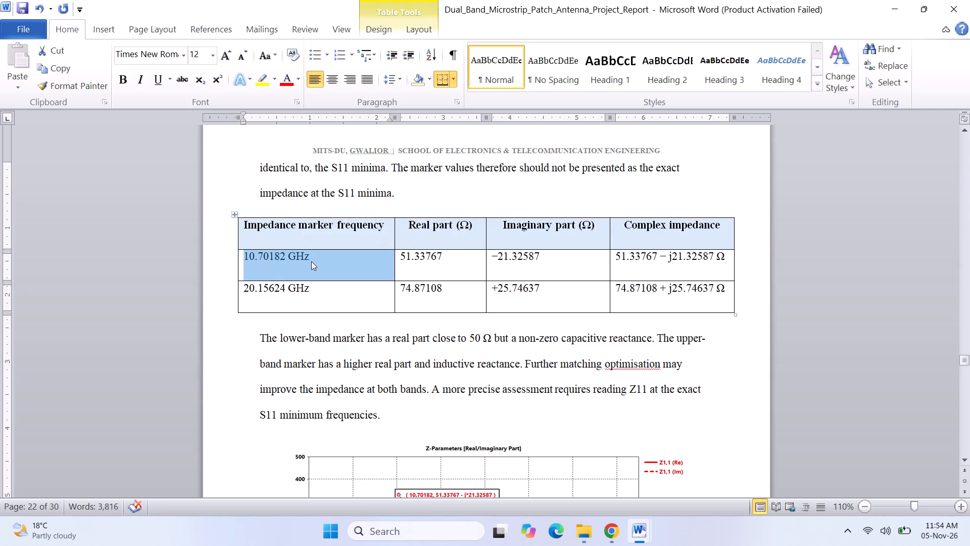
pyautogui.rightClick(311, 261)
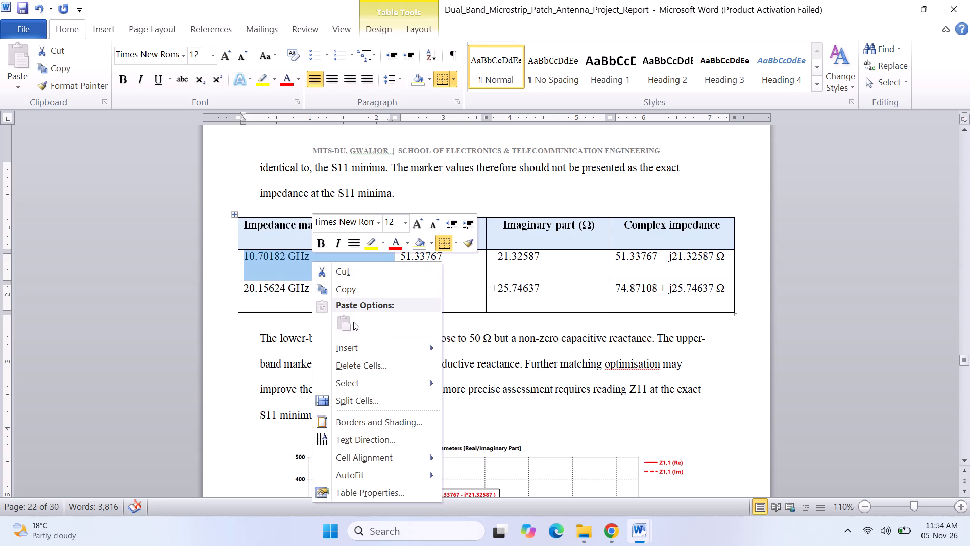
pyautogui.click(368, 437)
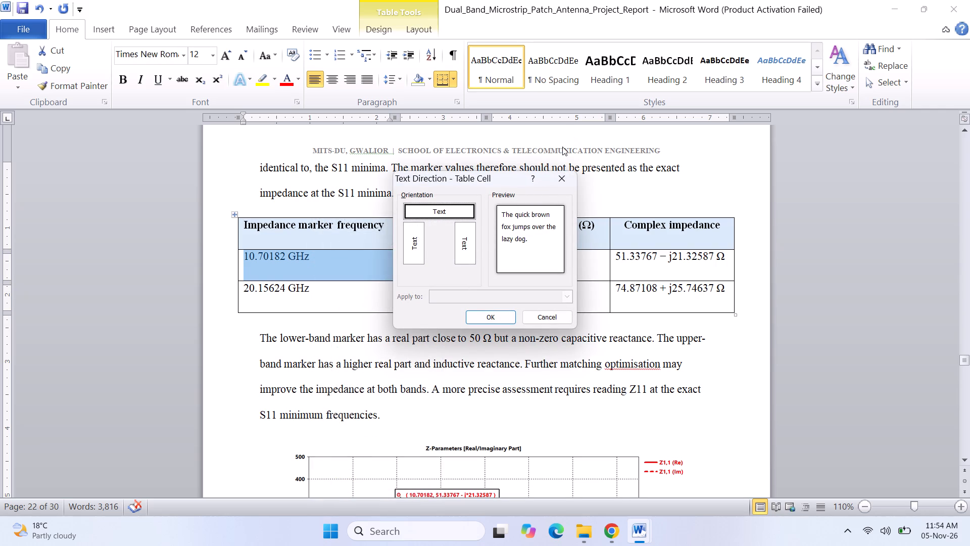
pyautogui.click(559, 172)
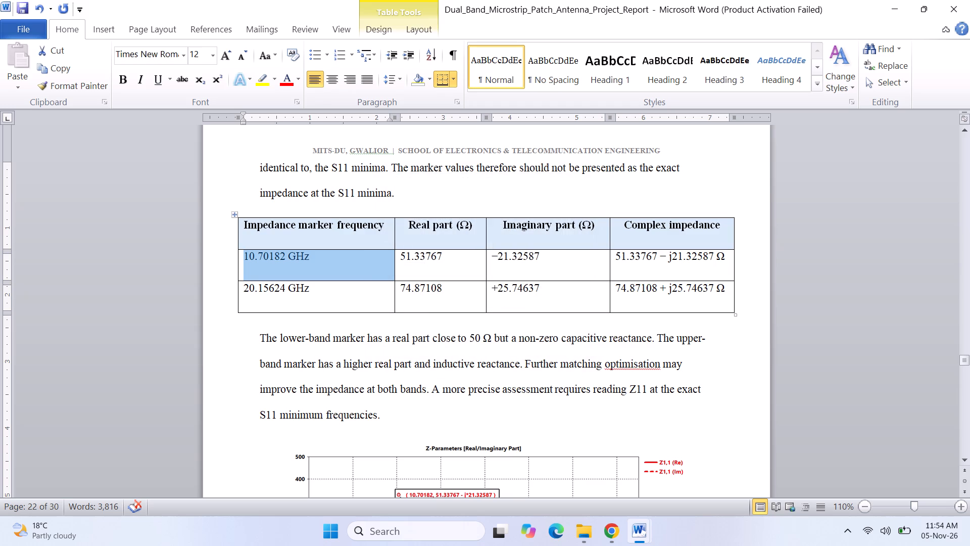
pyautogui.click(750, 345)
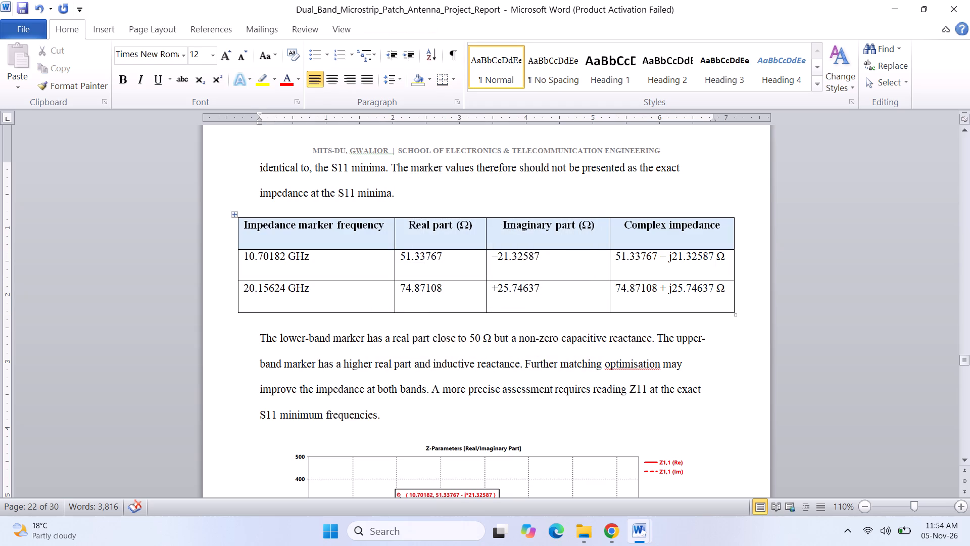
# Remove the blank line above the 5.5 −10 dB Impedance Bandwidth heading.
pyautogui.scroll(-19, 750, 345)
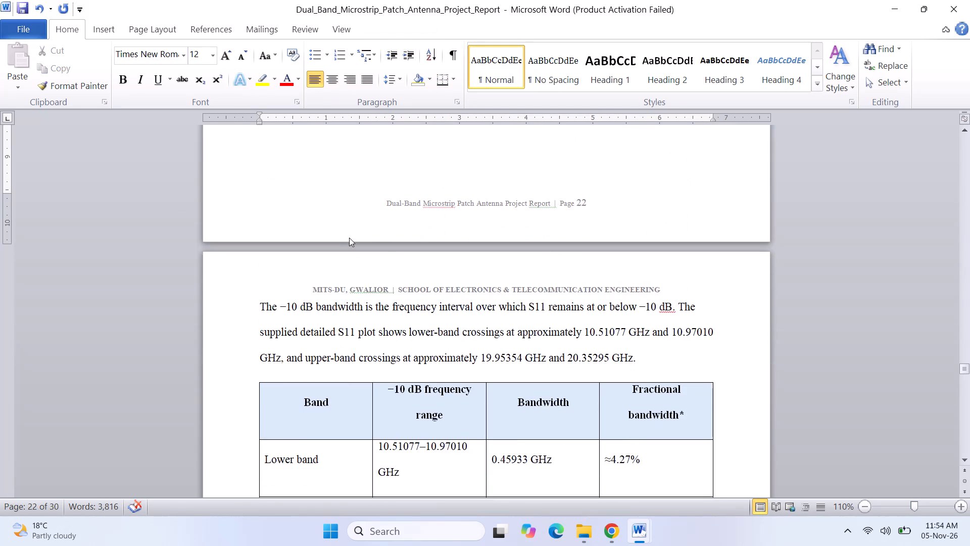
pyautogui.scroll(9, 349, 238)
pyautogui.scroll(-1, 349, 238)
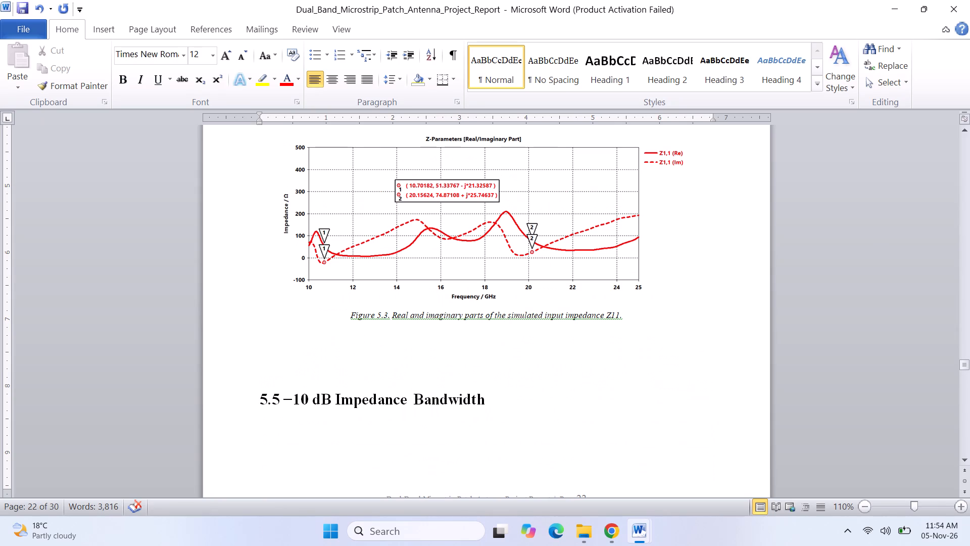
pyautogui.click(259, 393)
pyautogui.press('BackSpace')
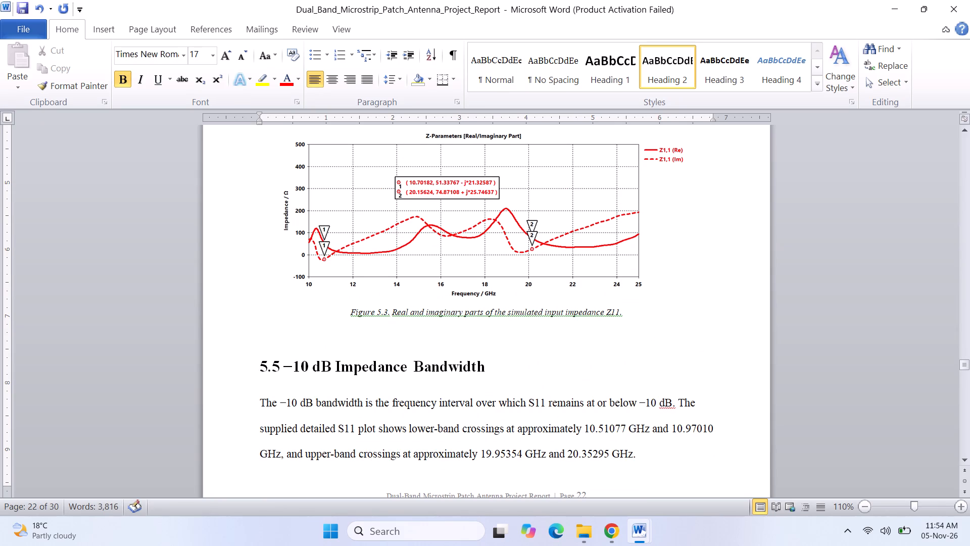
# Widen the bandwidth table on page 23 past both text margins so the Fractional bandwidth header fits on one line.
pyautogui.scroll(-11, 450, 380)
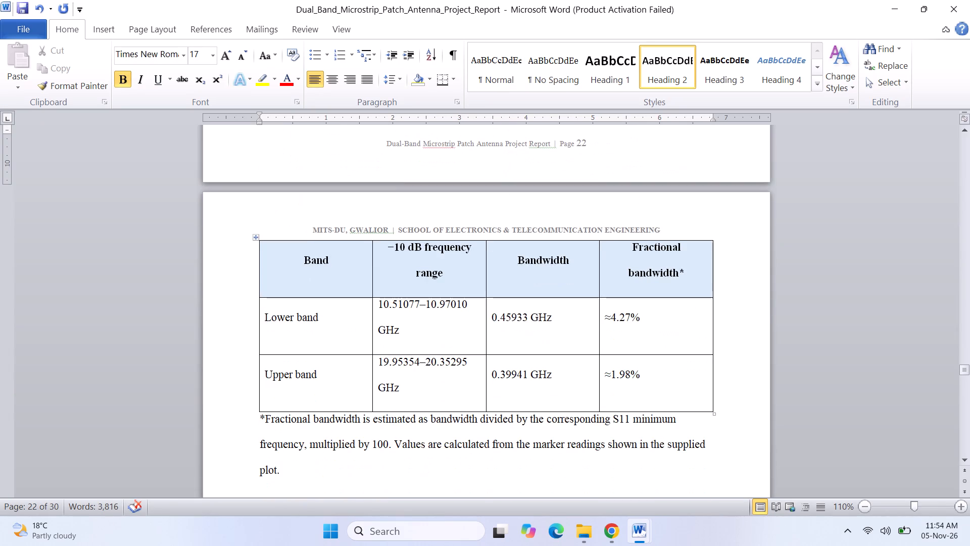
pyautogui.scroll(-1, 450, 380)
pyautogui.moveTo(713, 406); pyautogui.dragTo(703, 373)
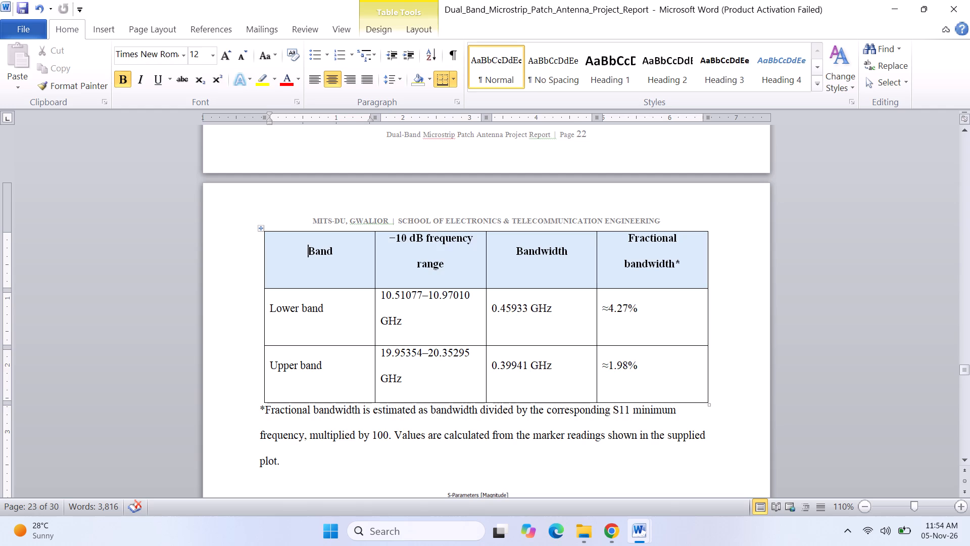
pyautogui.moveTo(708, 337); pyautogui.dragTo(741, 325)
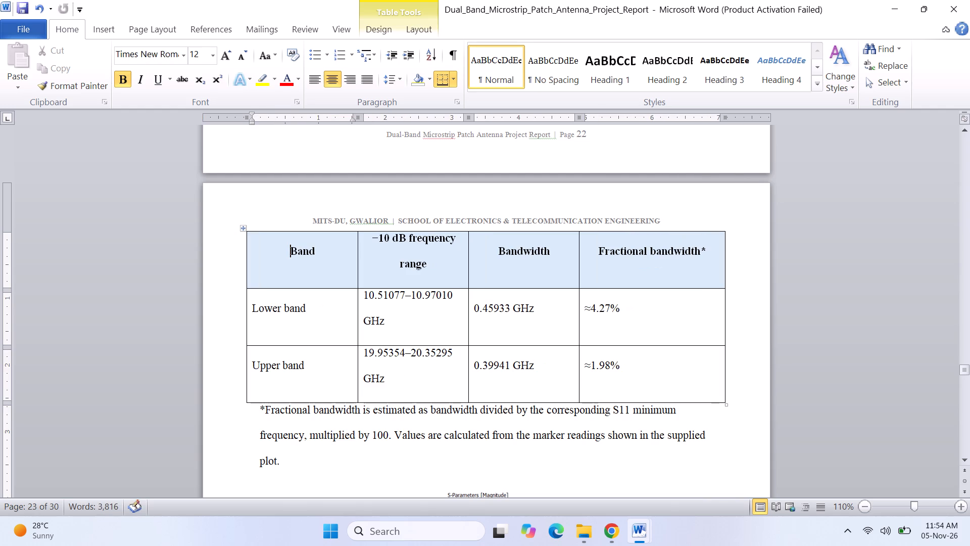
pyautogui.moveTo(727, 406); pyautogui.dragTo(718, 374)
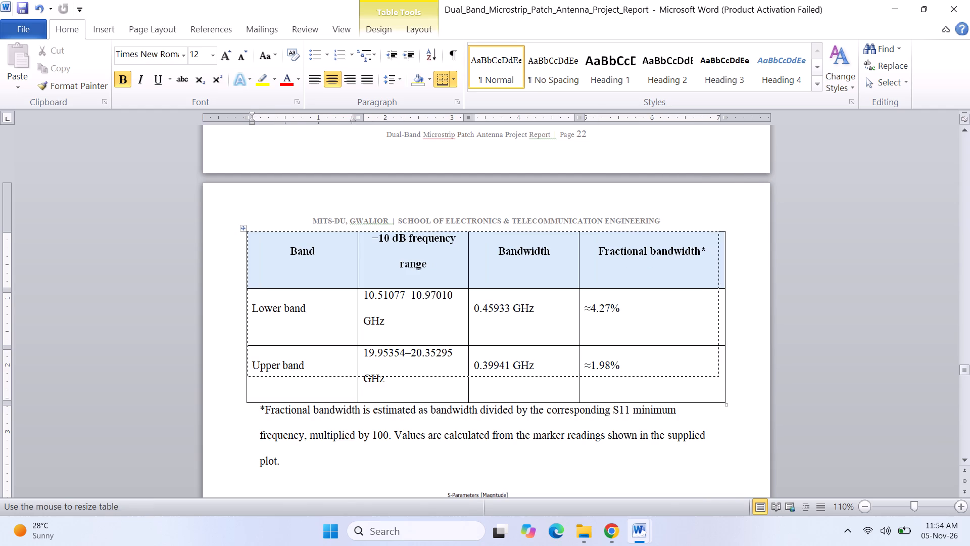
pyautogui.moveTo(718, 374); pyautogui.dragTo(728, 360)
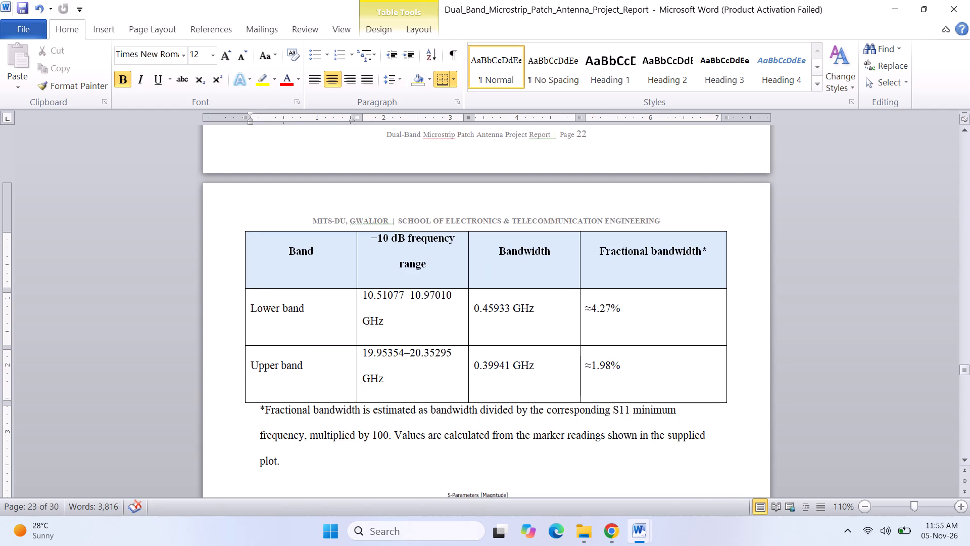
# Delete the fractional bandwidth footnote paragraph, including its asterisk, below the bandwidth table on page 23.
pyautogui.click(262, 416)
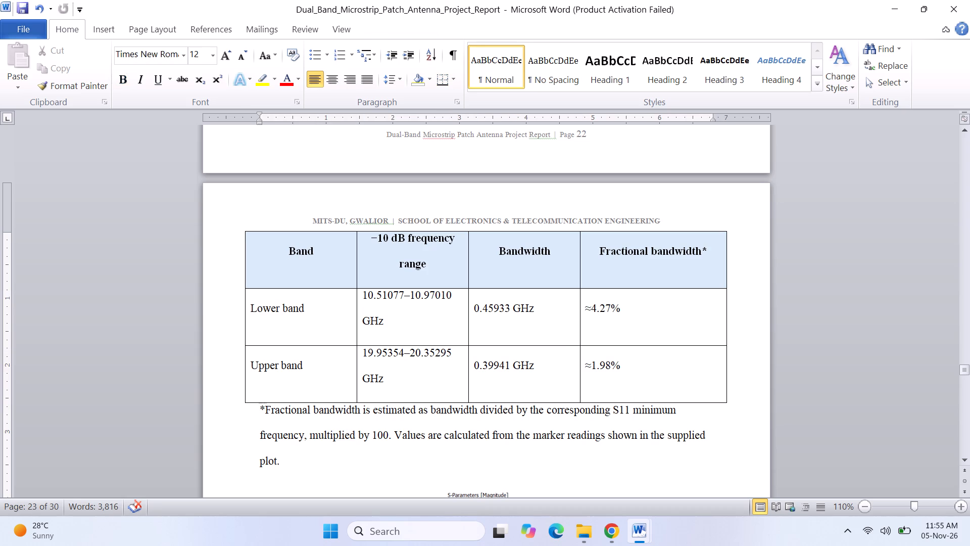
pyautogui.click(289, 457)
pyautogui.press('BackSpace')
pyautogui.press('BackSpace')
pyautogui.press('BackSpace')
pyautogui.press('BackSpace')
pyautogui.press('BackSpace')
pyautogui.press('BackSpace')
pyautogui.press('BackSpace')
pyautogui.press('BackSpace')
pyautogui.press('BackSpace')
pyautogui.press('BackSpace')
pyautogui.press('BackSpace')
pyautogui.press('BackSpace')
pyautogui.press('BackSpace')
pyautogui.press('BackSpace')
pyautogui.press('BackSpace')
pyautogui.press('BackSpace')
pyautogui.press('BackSpace')
pyautogui.press('BackSpace')
pyautogui.press('BackSpace')
pyautogui.press('BackSpace')
pyautogui.press('BackSpace')
pyautogui.press('BackSpace')
pyautogui.press('BackSpace')
pyautogui.press('BackSpace')
pyautogui.press('BackSpace')
pyautogui.press('BackSpace')
pyautogui.press('BackSpace')
pyautogui.press('BackSpace')
pyautogui.press('BackSpace')
pyautogui.press('BackSpace')
pyautogui.press('BackSpace')
pyautogui.press('BackSpace')
pyautogui.press('BackSpace')
pyautogui.press('BackSpace')
pyautogui.press('BackSpace')
pyautogui.press('BackSpace')
pyautogui.press('BackSpace')
pyautogui.press('BackSpace')
pyautogui.press('BackSpace')
pyautogui.press('BackSpace')
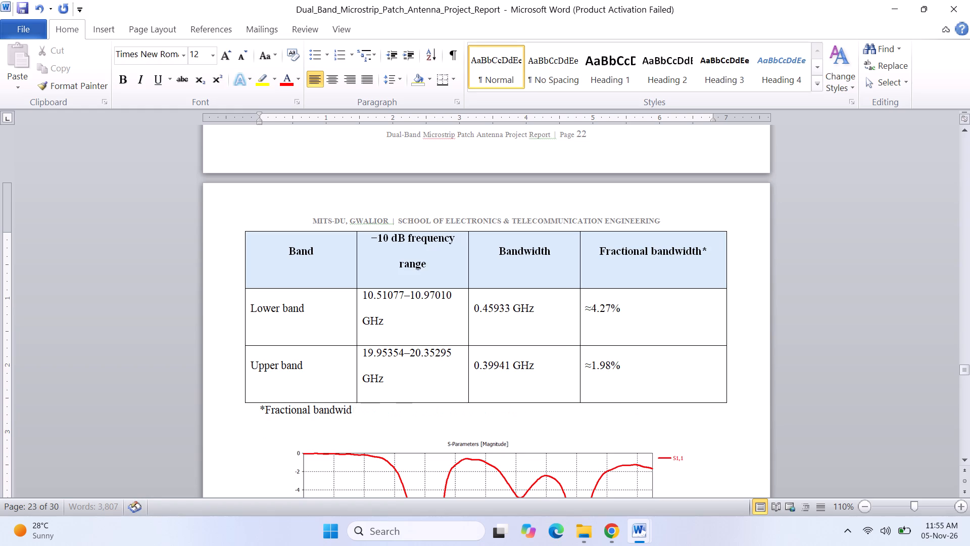
pyautogui.press('BackSpace')
pyautogui.press('BackSpace')
pyautogui.press('BackSpace')
pyautogui.press('BackSpace')
pyautogui.press('BackSpace')
pyautogui.press('BackSpace')
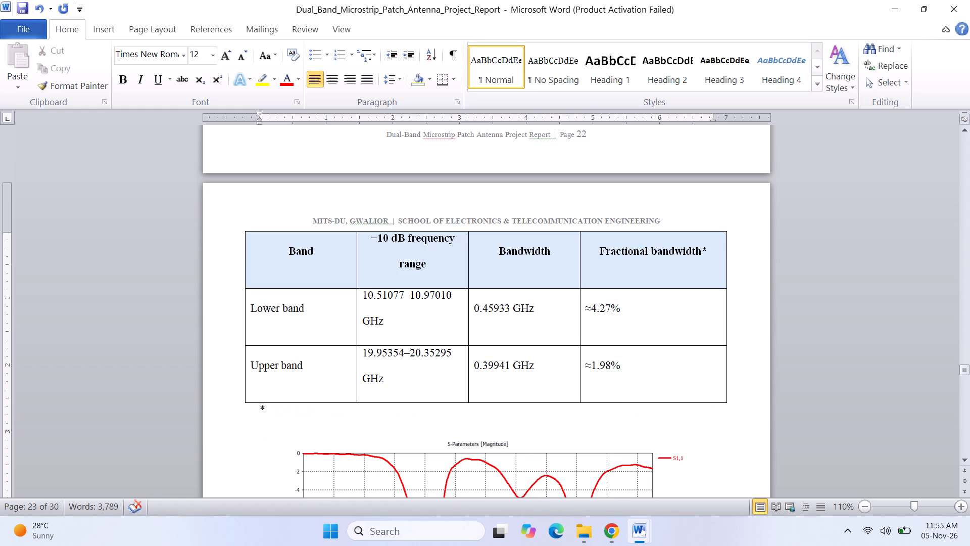
# Check the layout of the section 5.5 text, the bandwidth table, Figure 5.4 and the start of section 5.6.
pyautogui.scroll(-10, 402, 462)
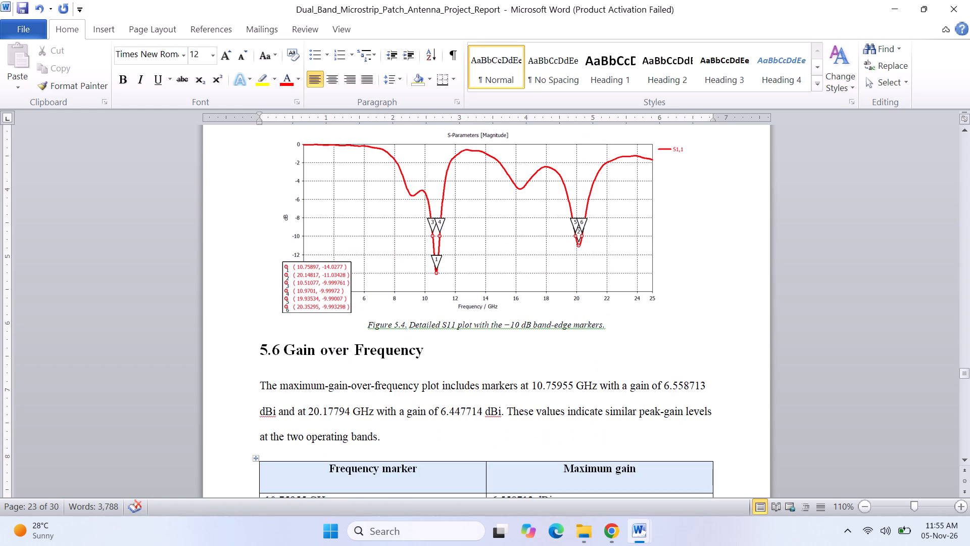
pyautogui.scroll(11, 443, 303)
pyautogui.scroll(-1, 443, 303)
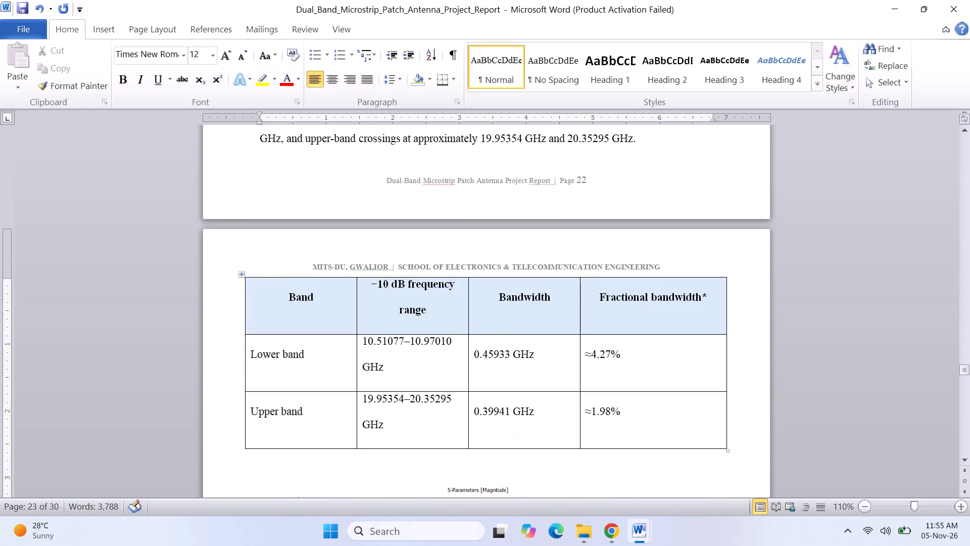
pyautogui.scroll(-4, 443, 303)
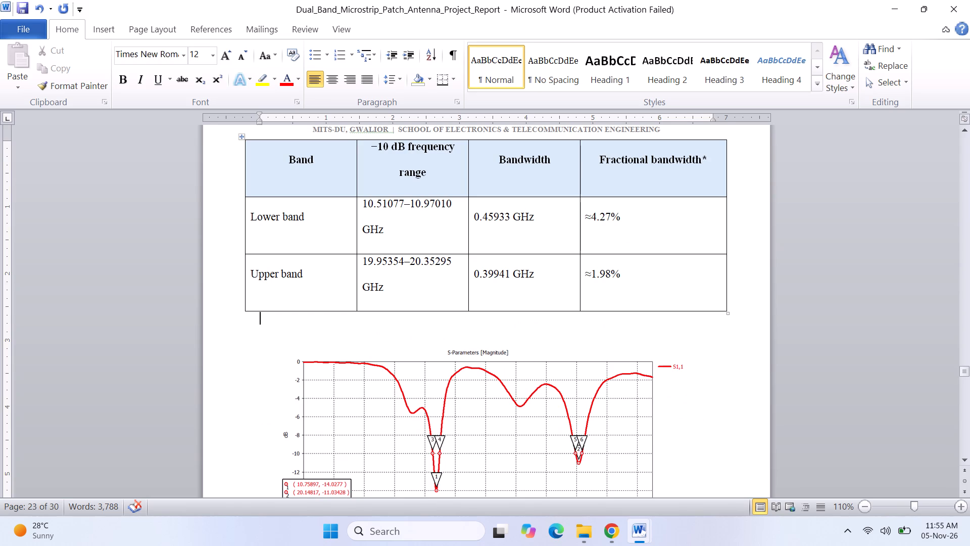
pyautogui.scroll(-5, 429, 313)
pyautogui.scroll(3, 429, 313)
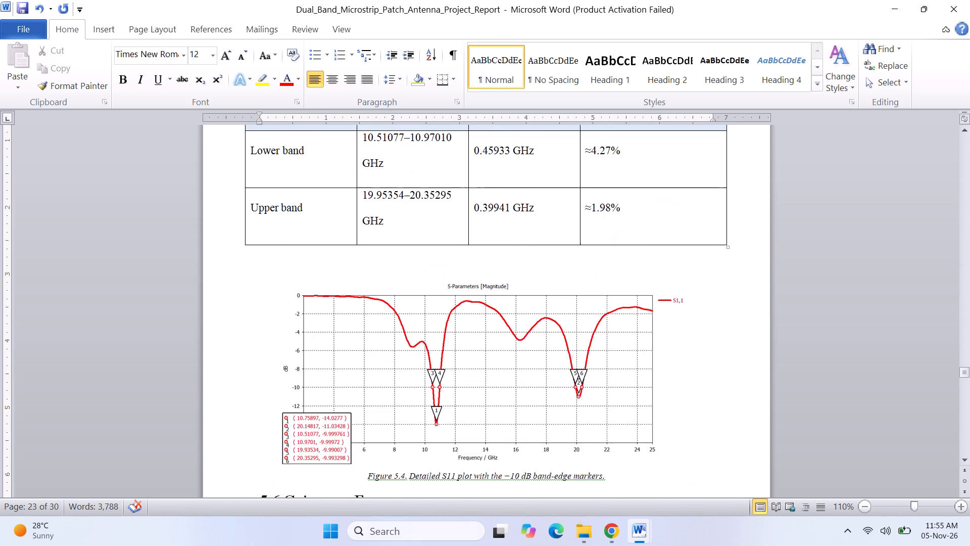
pyautogui.scroll(8, 429, 313)
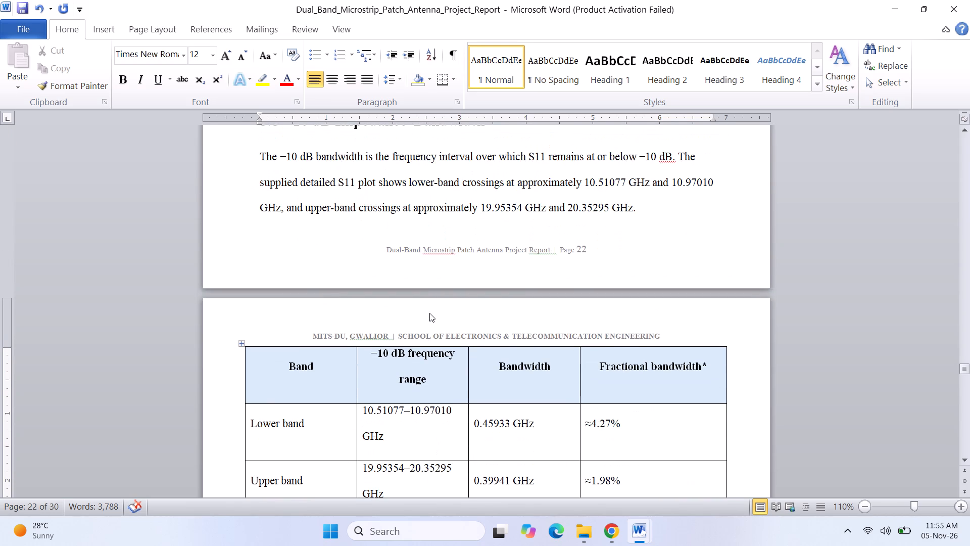
# Review the input impedance section, Figure 5.3, the section 5.5 text and the bandwidth table with Figure 5.4.
pyautogui.scroll(19, 429, 313)
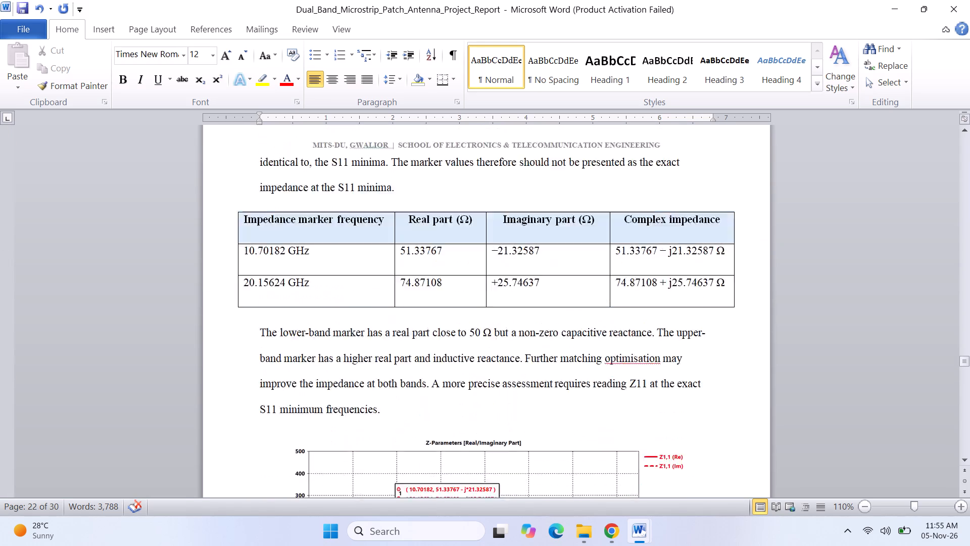
pyautogui.scroll(8, 429, 313)
pyautogui.hscroll(4, 429, 313)
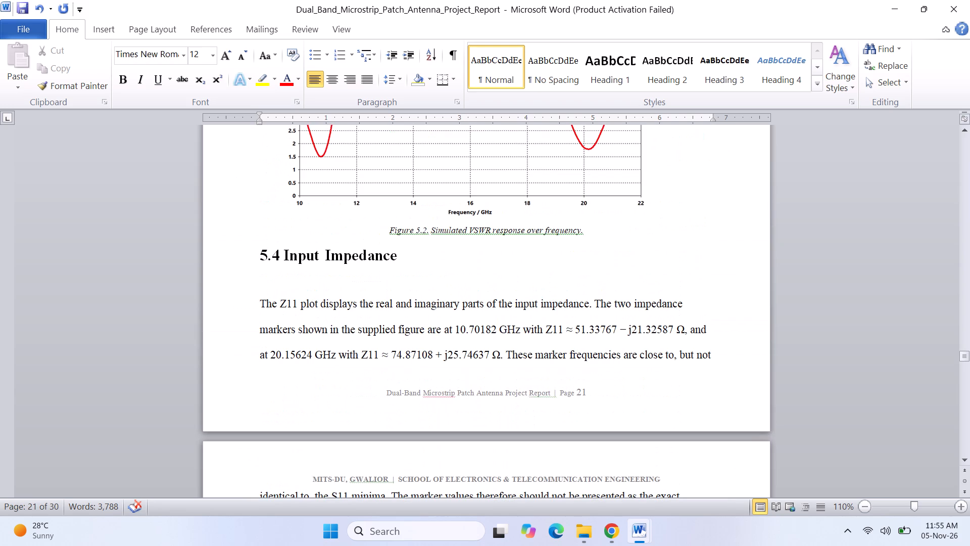
pyautogui.scroll(-16, 429, 313)
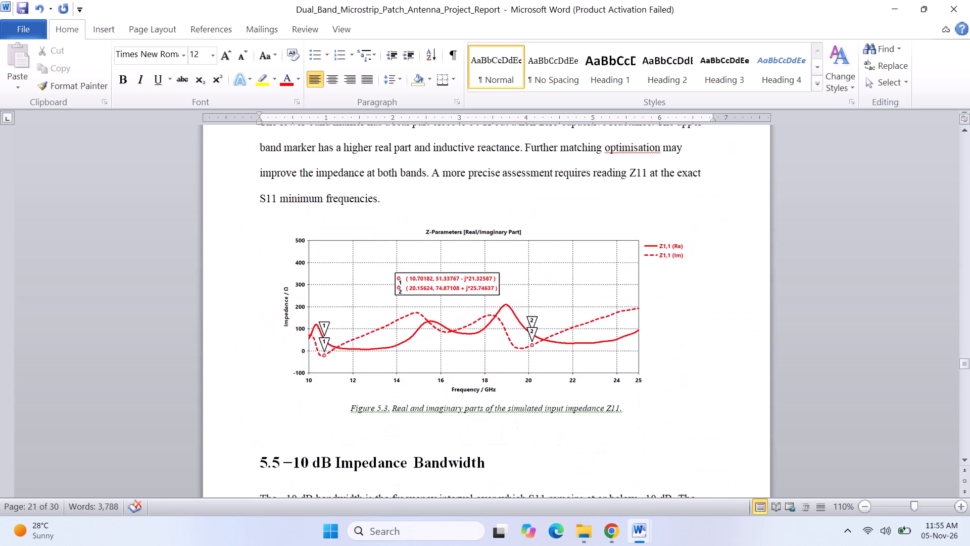
pyautogui.scroll(-14, 429, 313)
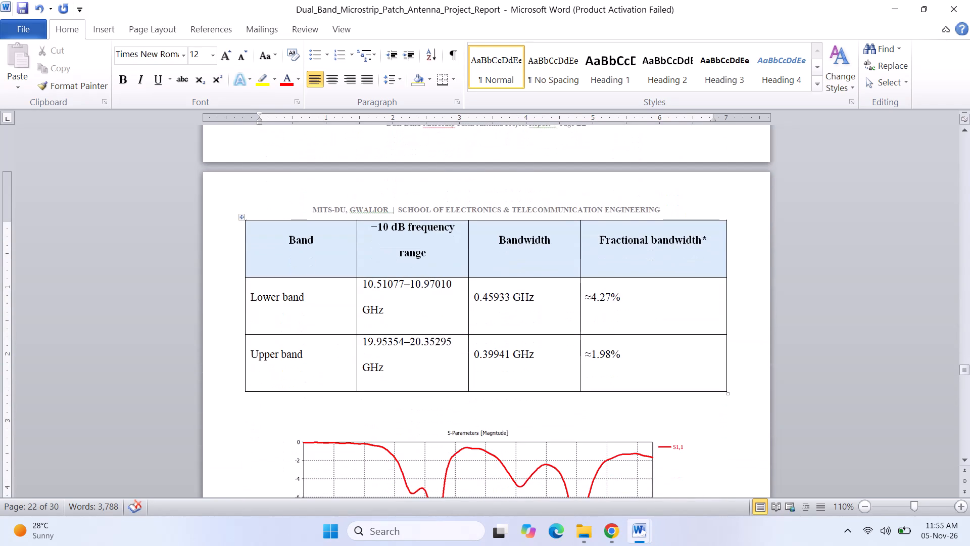
pyautogui.click(446, 403)
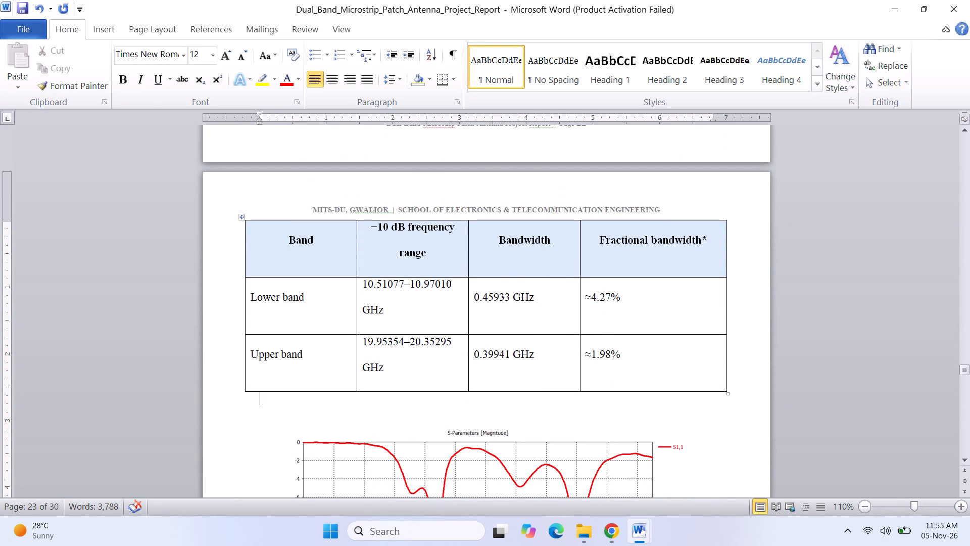
pyautogui.click(240, 227)
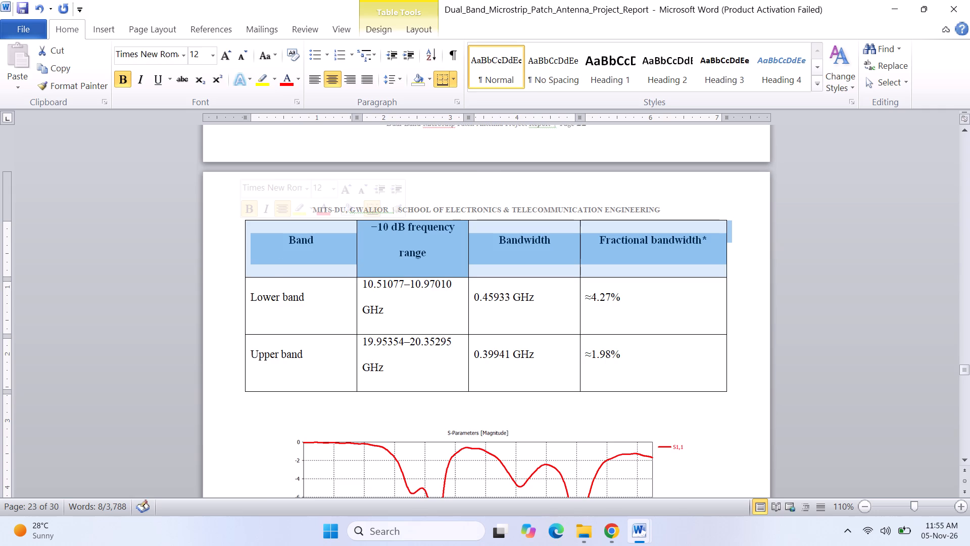
pyautogui.scroll(-9, 310, 283)
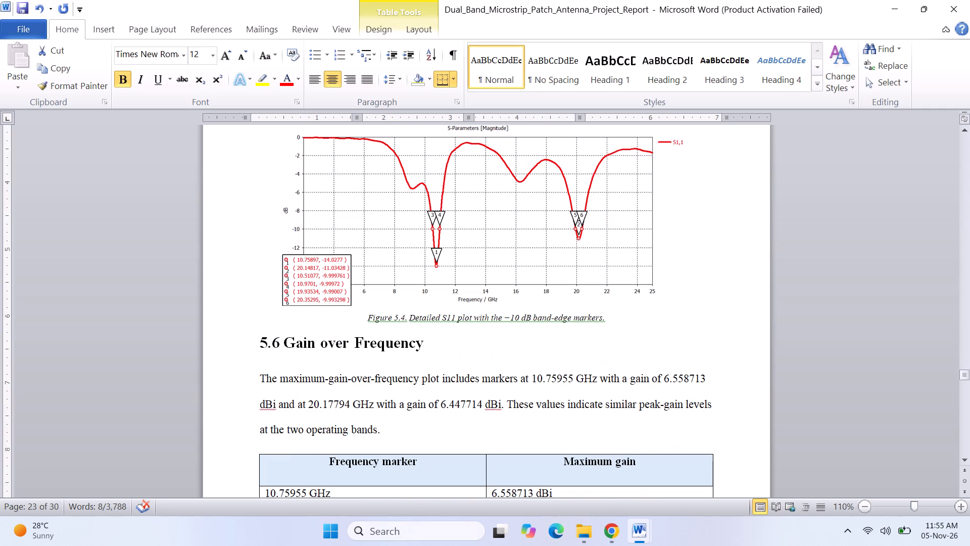
# Shorten the section 5.5 heading to "5.5 Bandwidth" by removing "−10 dB Impedance".
pyautogui.scroll(15, 310, 283)
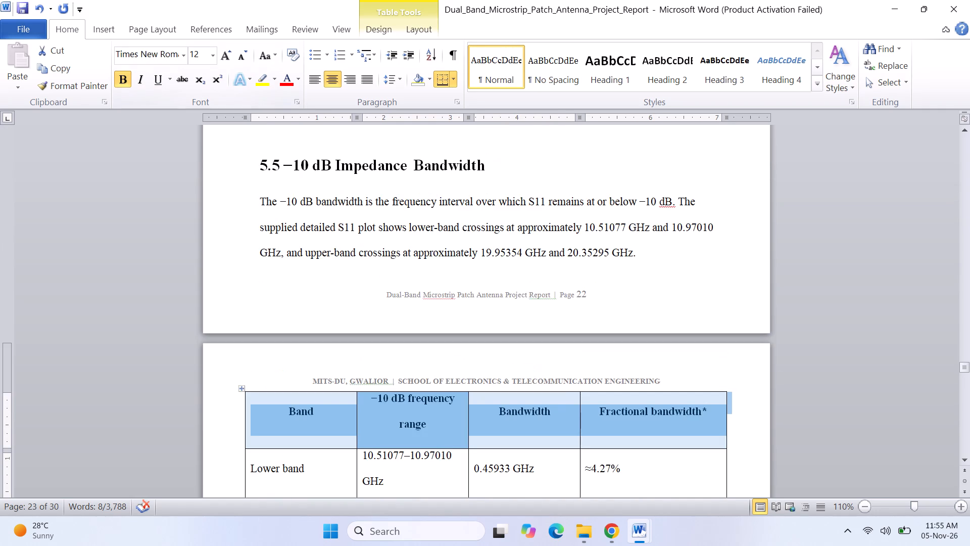
pyautogui.click(407, 165)
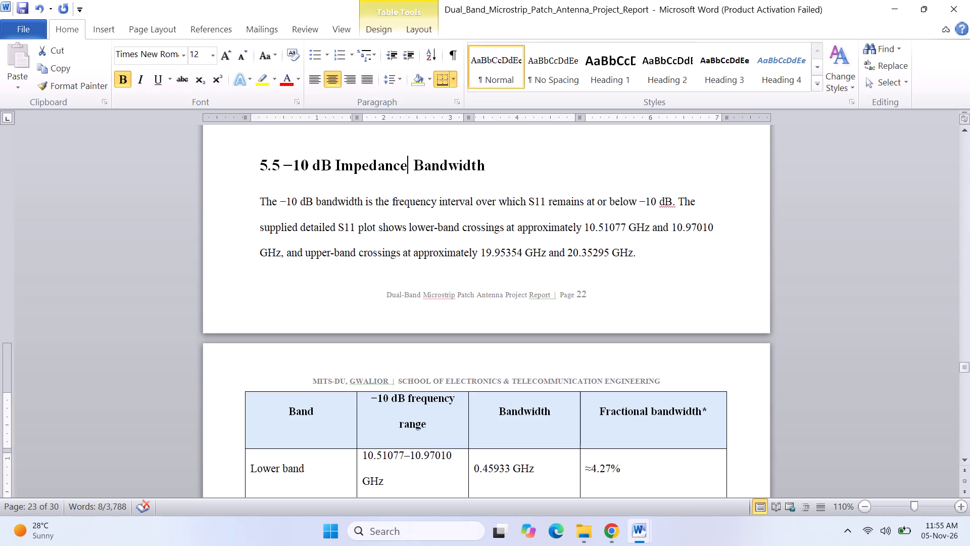
pyautogui.press('BackSpace')
pyautogui.press('BackSpace')
pyautogui.press('BackSpace')
pyautogui.press('BackSpace')
pyautogui.press('BackSpace')
pyautogui.press('BackSpace')
pyautogui.press('BackSpace')
pyautogui.press('BackSpace')
pyautogui.press('BackSpace')
pyautogui.press('BackSpace')
pyautogui.press('BackSpace')
pyautogui.press('BackSpace')
pyautogui.press('BackSpace')
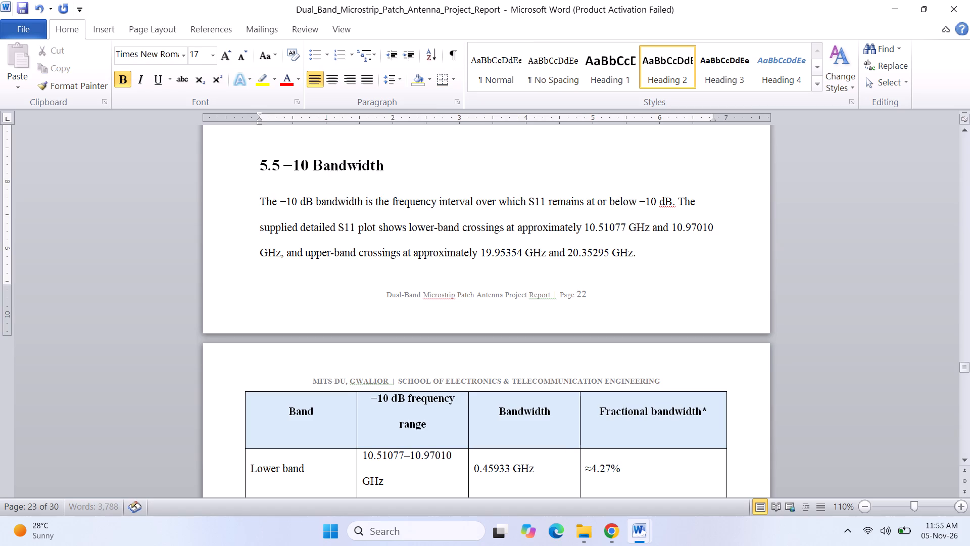
pyautogui.press('BackSpace')
pyautogui.press('BackSpace')
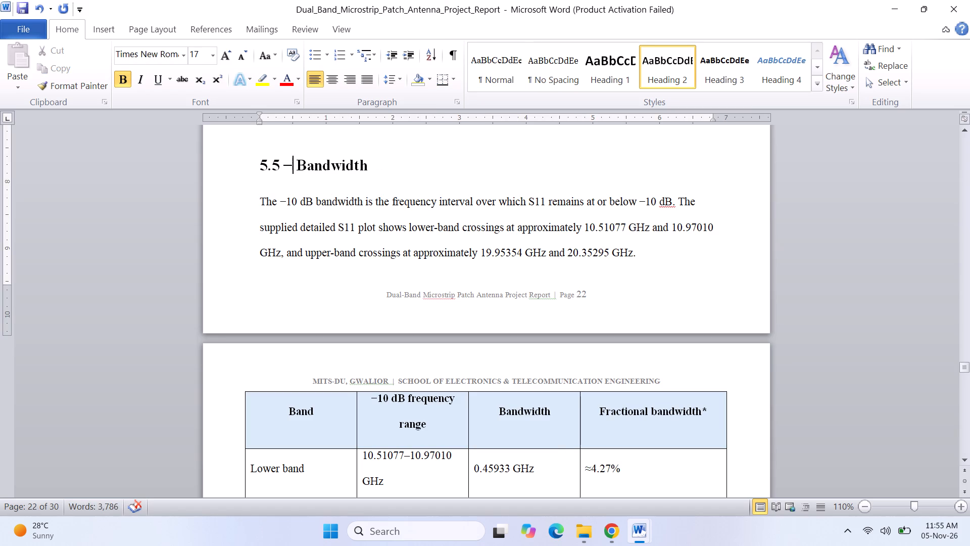
pyautogui.press('Delete')
pyautogui.press('BackSpace')
pyautogui.press('space')
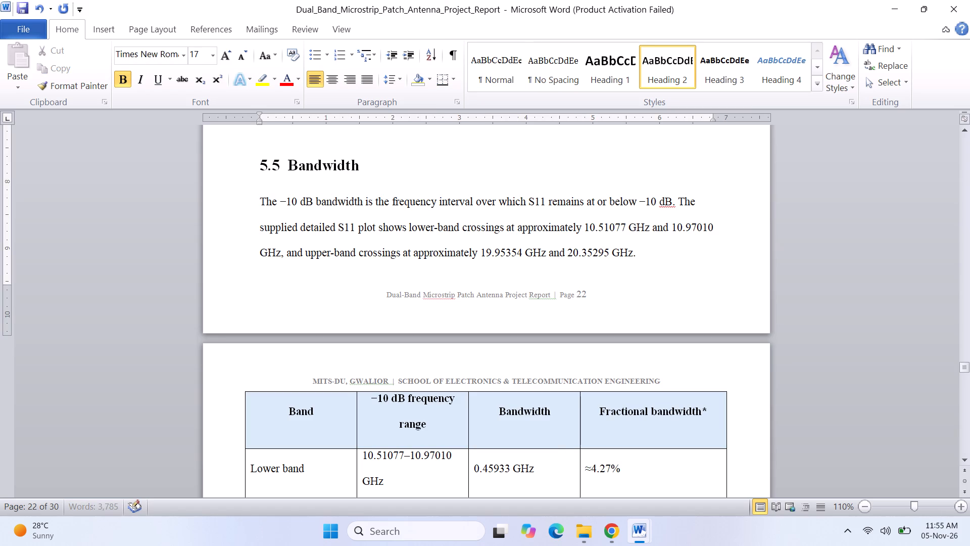
# Remove "−10 dB" before "bandwidth" in the opening sentence of section 5.5.
pyautogui.click(314, 206)
pyautogui.press('BackSpace')
pyautogui.press('BackSpace')
pyautogui.press('BackSpace')
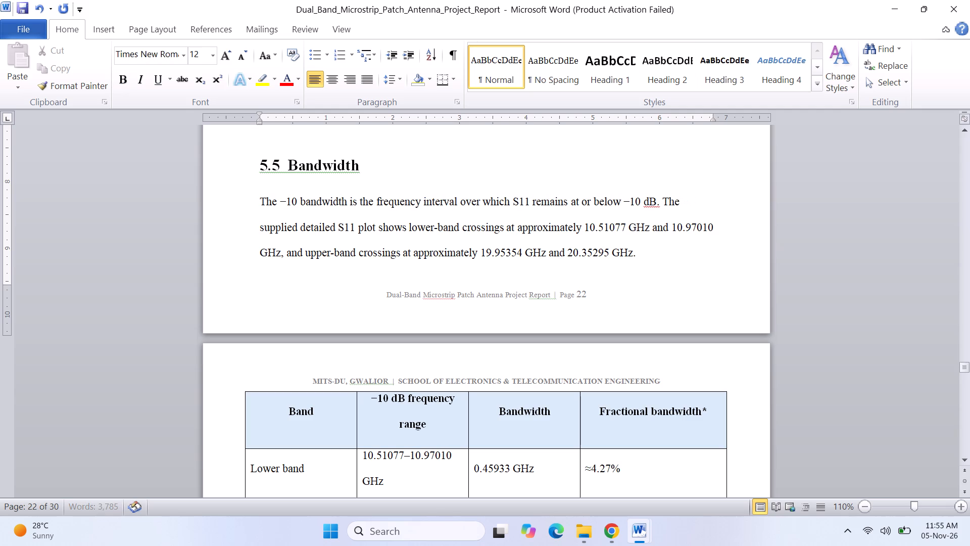
pyautogui.press('BackSpace')
pyautogui.press('BackSpace')
pyautogui.press('BackSpace')
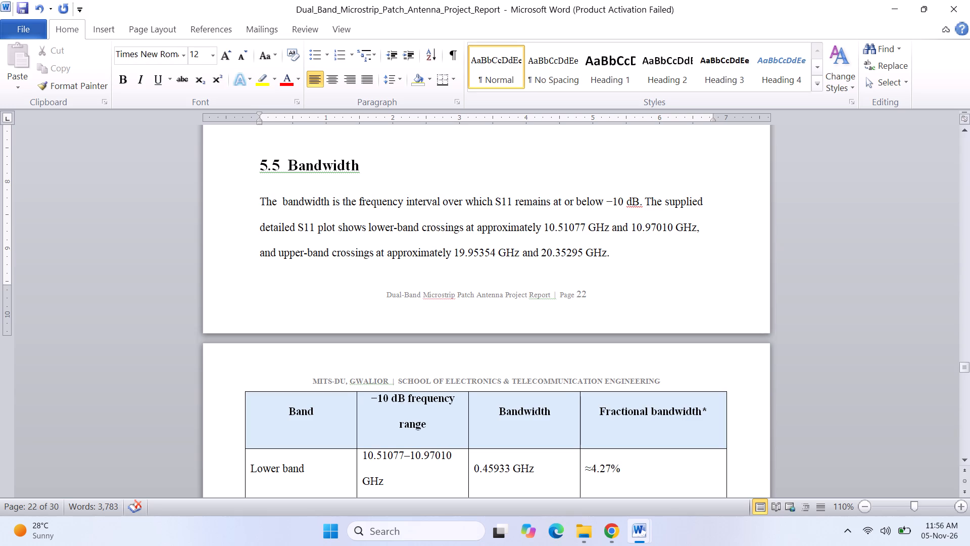
# Examine the results pages from section 5.5 through the gain table, the far-field figures and the table on page 26.
pyautogui.scroll(-5, 510, 376)
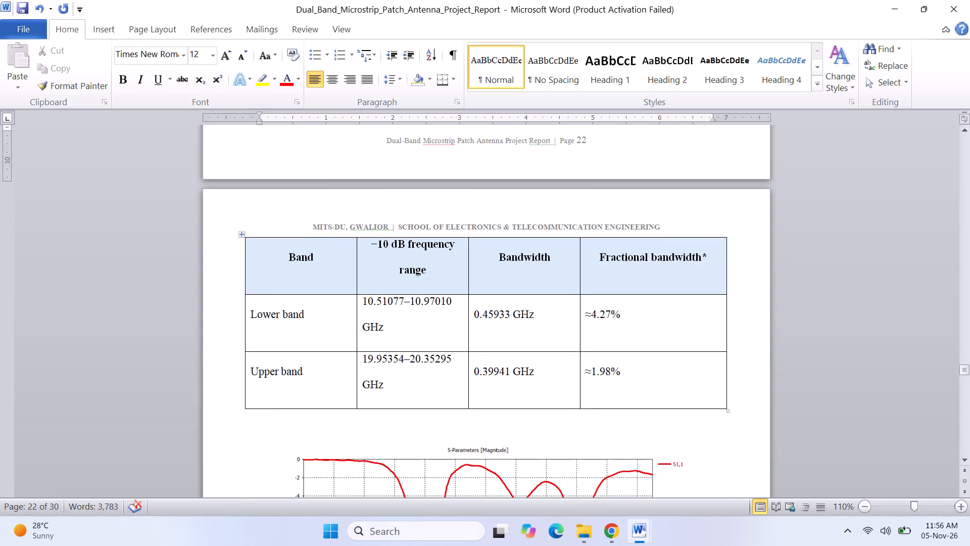
pyautogui.scroll(9, 406, 359)
pyautogui.scroll(-3, 406, 359)
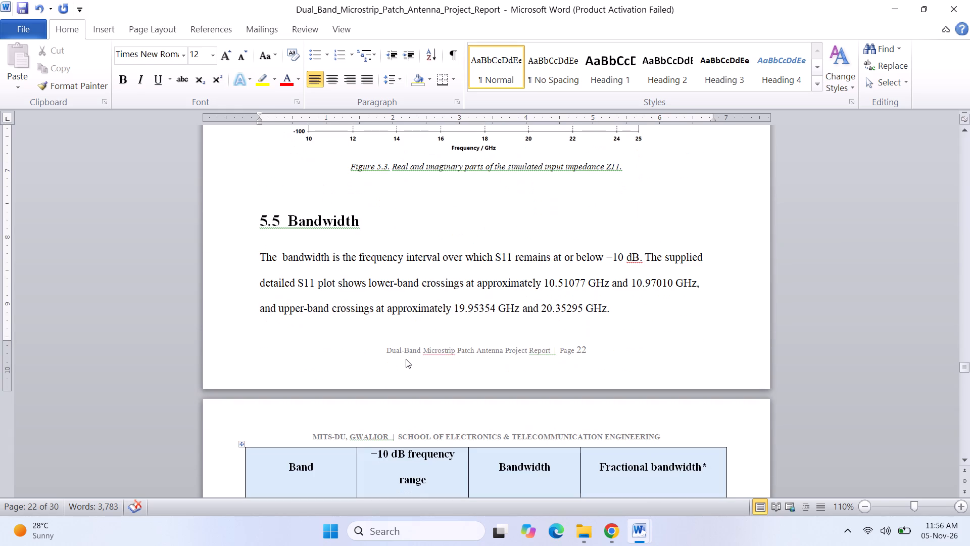
pyautogui.scroll(-4, 406, 359)
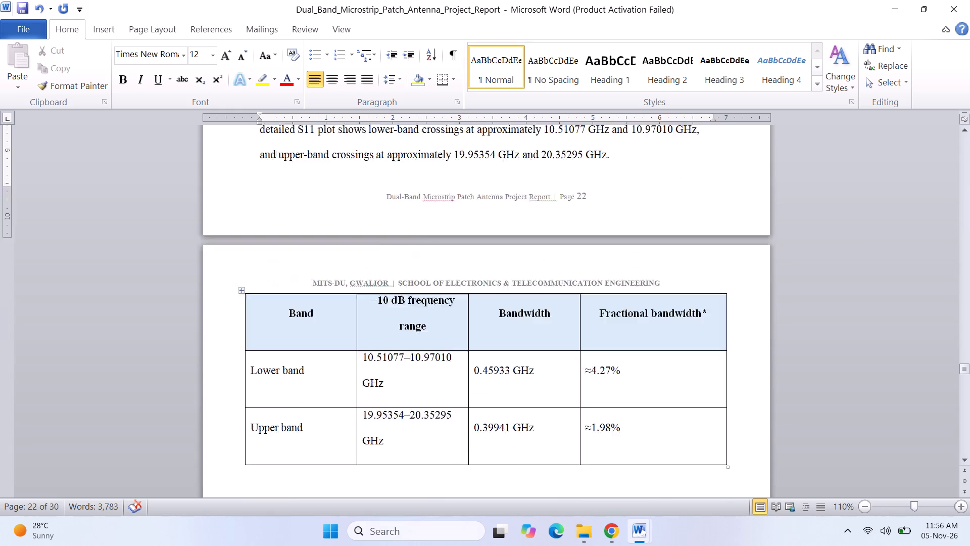
pyautogui.scroll(-18, 406, 359)
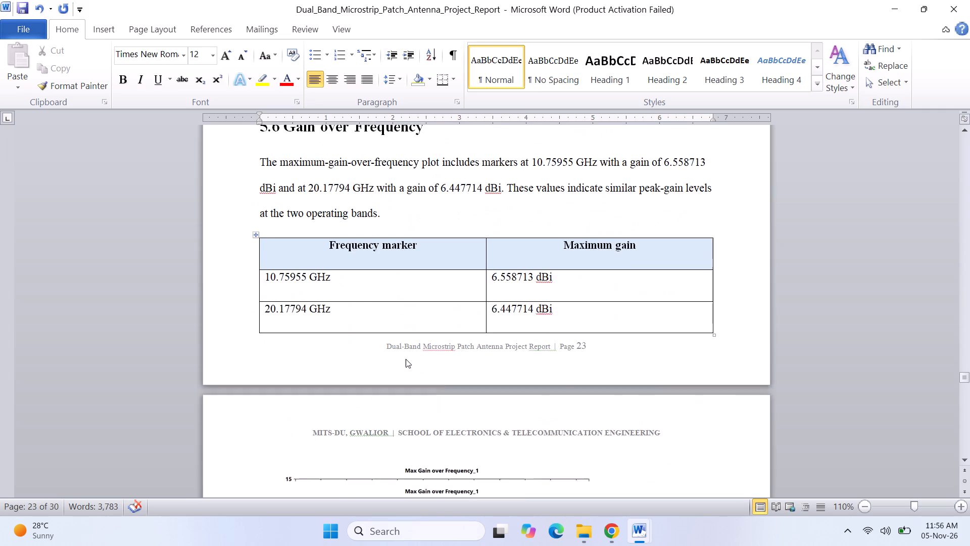
pyautogui.scroll(-19, 406, 359)
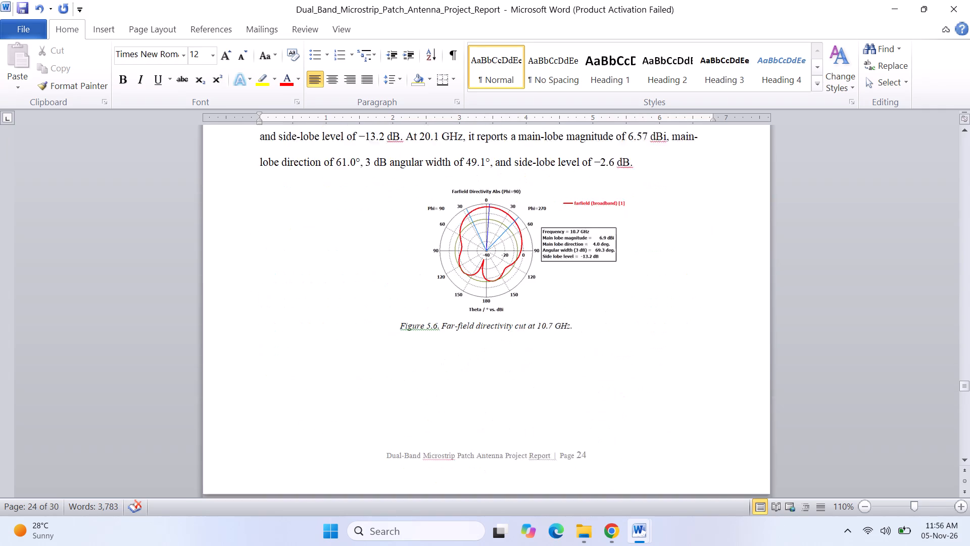
pyautogui.scroll(-13, 406, 359)
pyautogui.scroll(12, 406, 359)
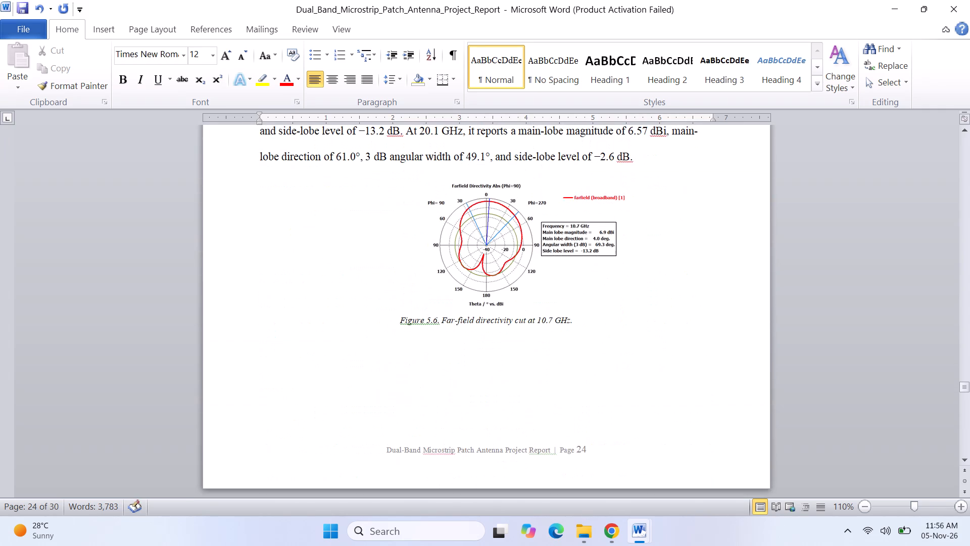
pyautogui.scroll(-8, 507, 327)
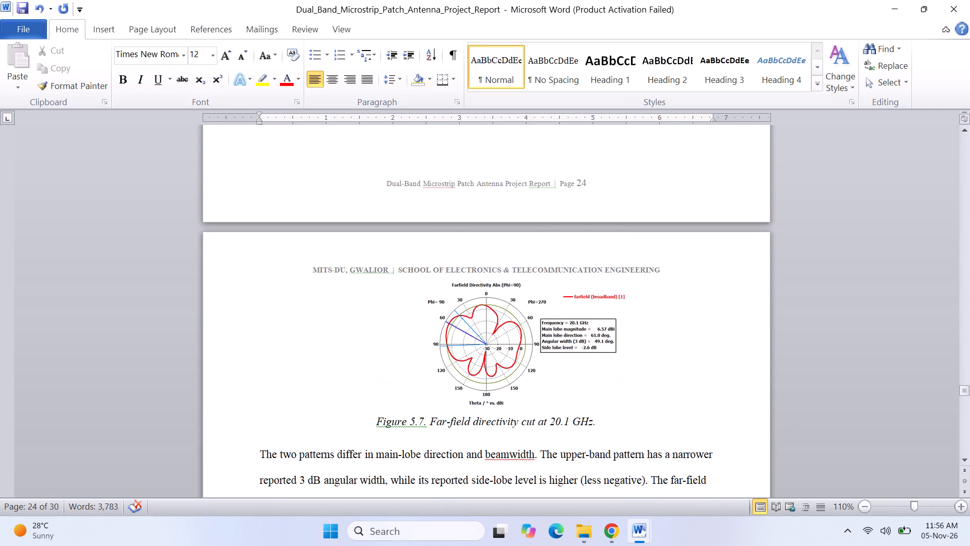
pyautogui.scroll(-18, 507, 327)
pyautogui.scroll(-5, 507, 327)
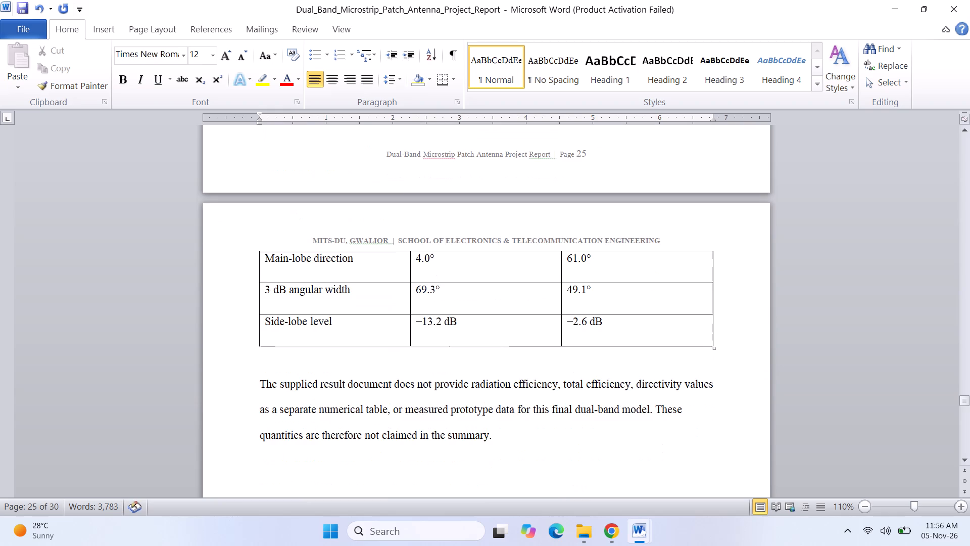
# Read through the closing chapter's conclusion, the 6.2 Future Work list and the references pages.
pyautogui.scroll(-9, 507, 327)
pyautogui.scroll(-13, 507, 327)
pyautogui.scroll(-10, 507, 327)
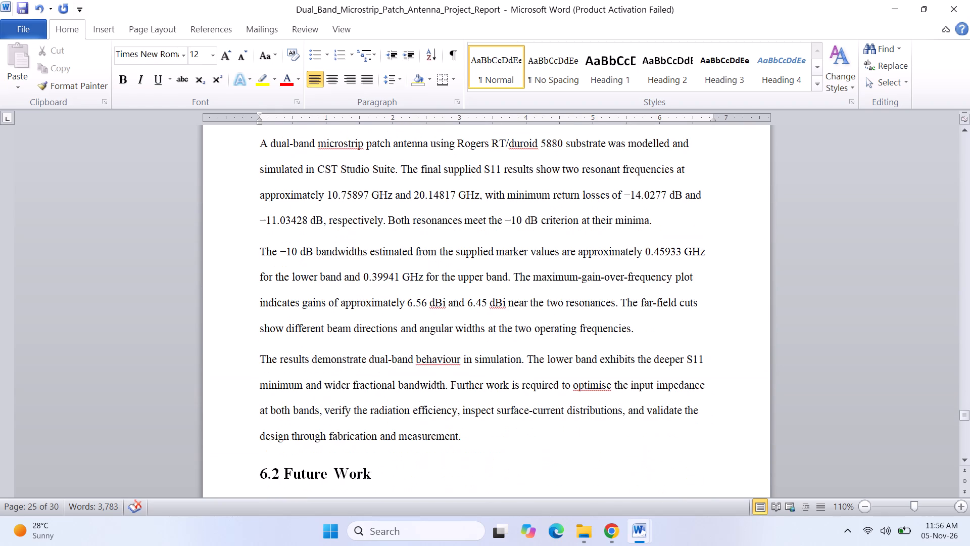
pyautogui.scroll(-14, 507, 327)
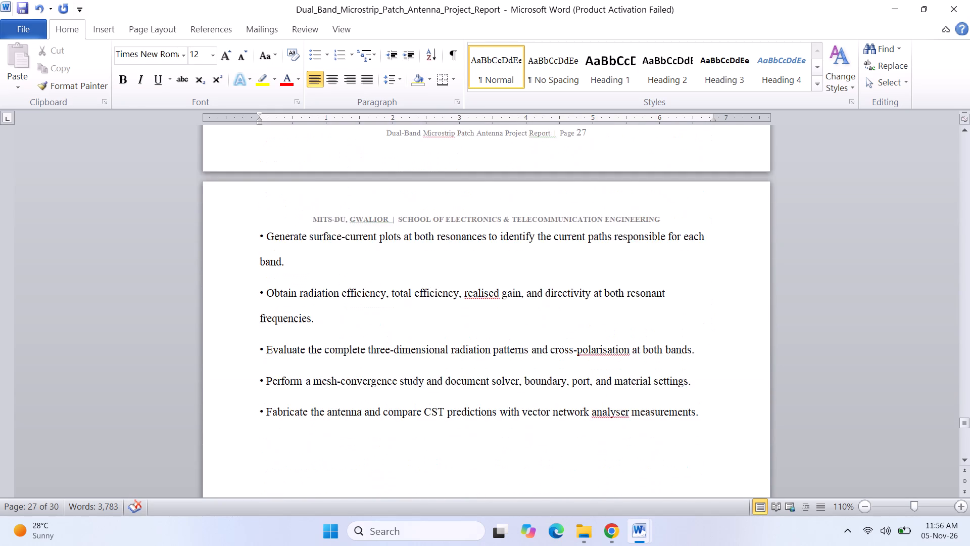
pyautogui.scroll(-8, 507, 327)
pyautogui.scroll(-13, 507, 327)
pyautogui.scroll(-17, 507, 327)
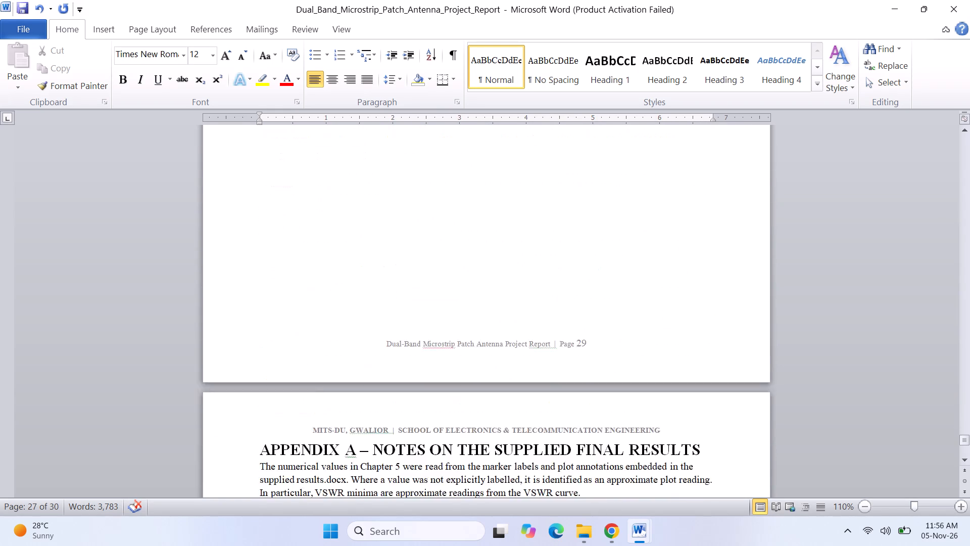
# Delete the whole Appendix A – Notes on the Supplied Final Results, including its heading and all four paragraphs, on page 30.
pyautogui.scroll(-10, 507, 327)
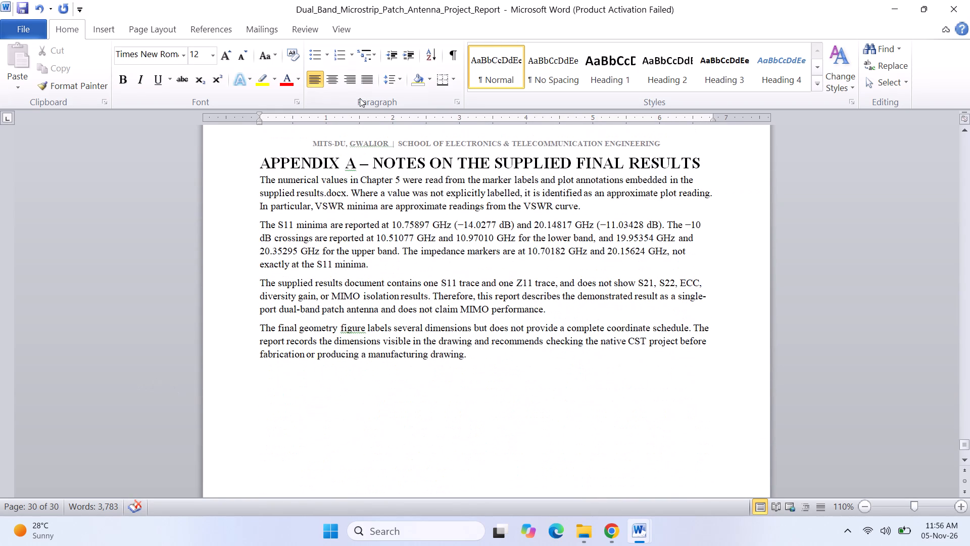
pyautogui.click(498, 361)
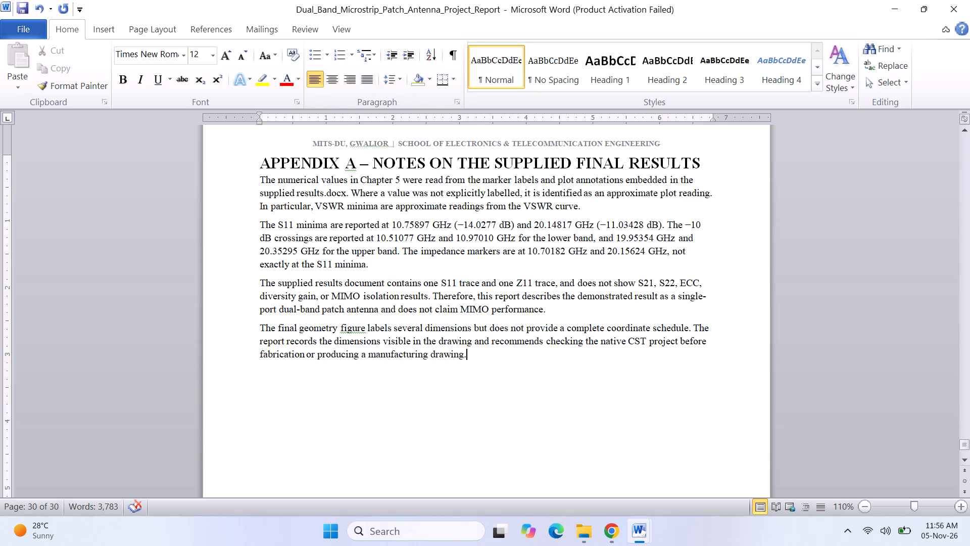
pyautogui.press('BackSpace')
pyautogui.press('BackSpace')
pyautogui.press('BackSpace')
pyautogui.press('BackSpace')
pyautogui.press('BackSpace')
pyautogui.press('BackSpace')
pyautogui.press('BackSpace')
pyautogui.press('BackSpace')
pyautogui.press('BackSpace')
pyautogui.press('BackSpace')
pyautogui.press('BackSpace')
pyautogui.press('BackSpace')
pyautogui.press('BackSpace')
pyautogui.press('BackSpace')
pyautogui.press('BackSpace')
pyautogui.press('BackSpace')
pyautogui.press('BackSpace')
pyautogui.press('BackSpace')
pyautogui.press('BackSpace')
pyautogui.press('BackSpace')
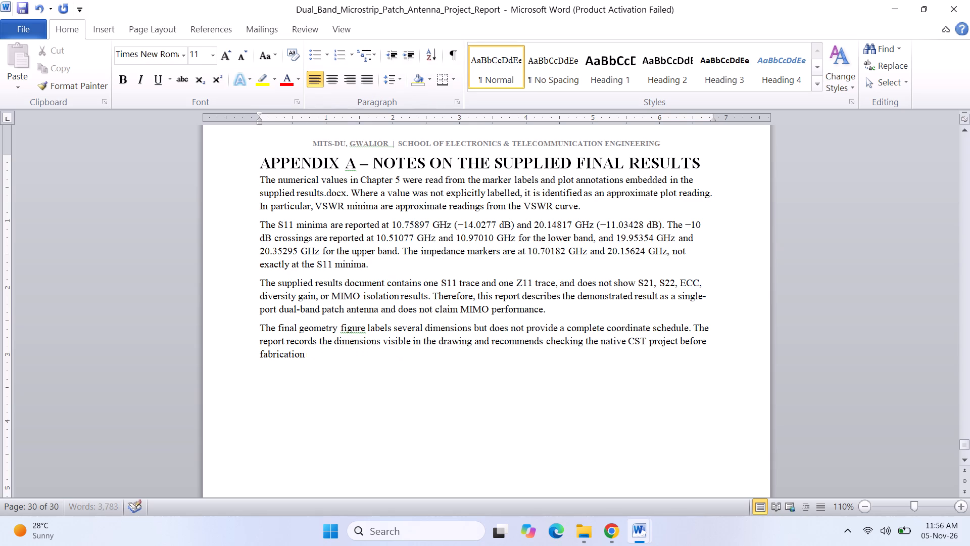
pyautogui.press('Left')
pyautogui.press('Left')
pyautogui.press('Left')
pyautogui.press('Left')
pyautogui.press('Left')
pyautogui.press('Left')
pyautogui.press('Left')
pyautogui.press('Left')
pyautogui.press('Left')
pyautogui.press('Left')
pyautogui.press('Left')
pyautogui.press('Left')
pyautogui.press('Left')
pyautogui.press('BackSpace')
pyautogui.hotkey('ctrl', 'shift', 'Up')
pyautogui.hotkey('ctrl', 'shift', 'Up')
pyautogui.hotkey('ctrl', 'shift', 'Up')
pyautogui.hotkey('ctrl', 'shift', 'Up')
pyautogui.hotkey('ctrl', 'shift', 'Up')
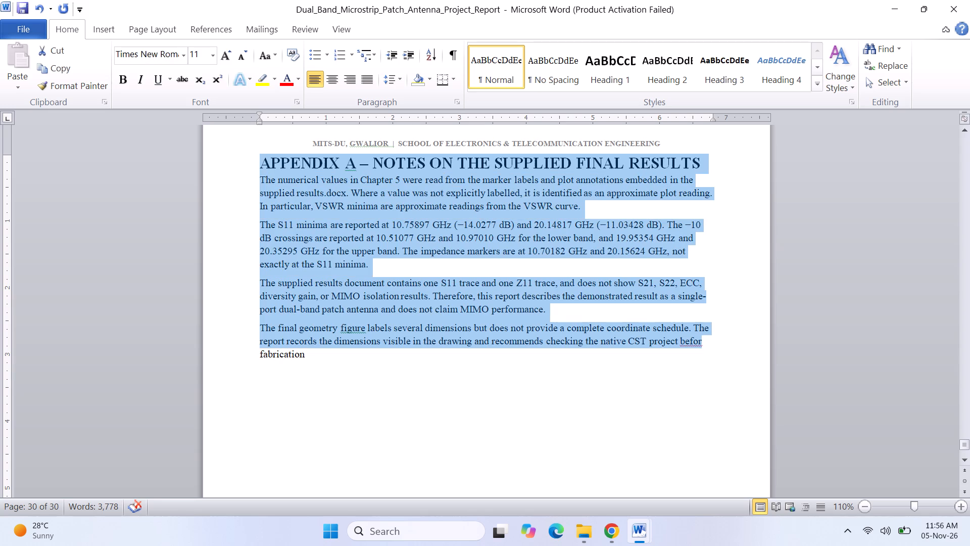
pyautogui.press('BackSpace')
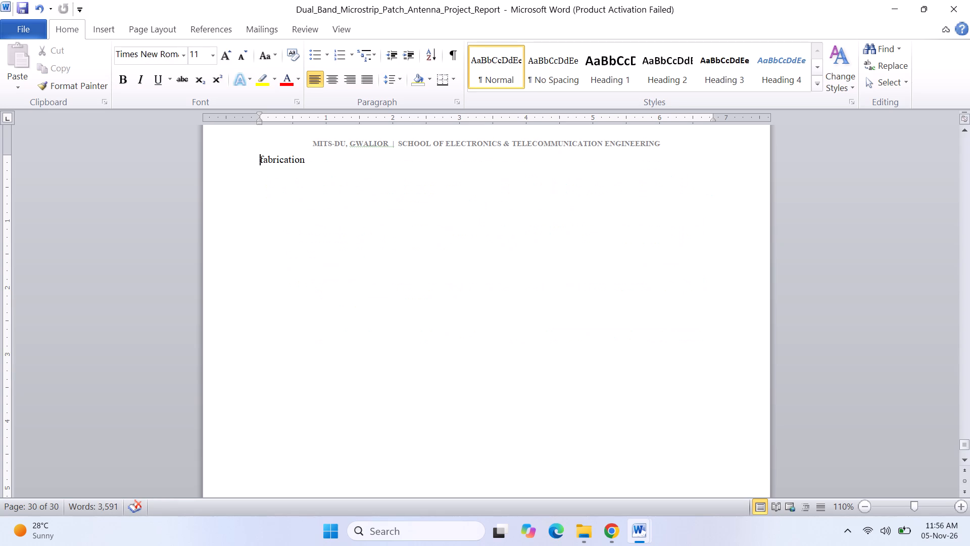
pyautogui.hotkey('ctrl', 'shift', 'Down')
pyautogui.press('BackSpace')
# Look back through the report from the references to the lists of figures and tables and the cover page.
pyautogui.scroll(9, 498, 361)
pyautogui.scroll(20, 498, 361)
pyautogui.scroll(12, 498, 361)
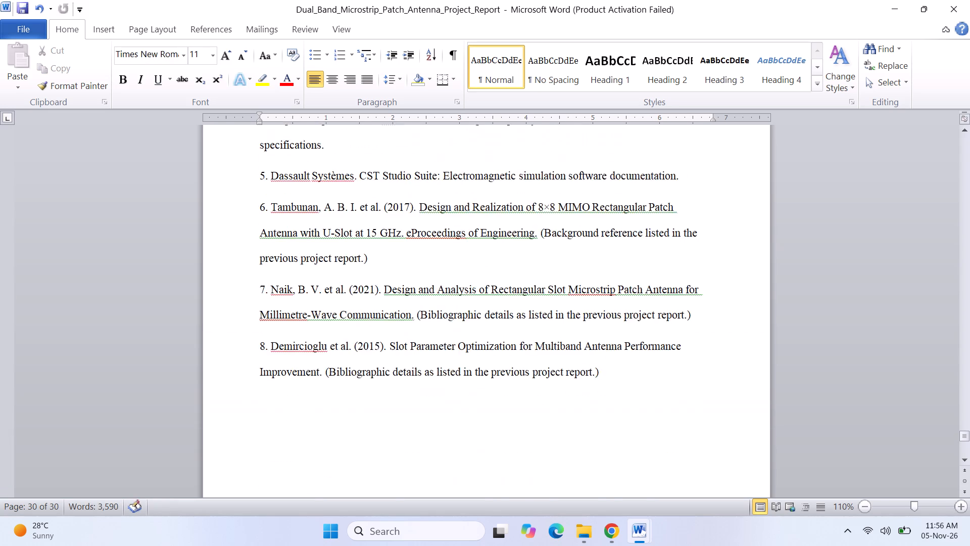
pyautogui.scroll(20, 498, 361)
pyautogui.scroll(20, 498, 361)
pyautogui.scroll(20, 498, 361)
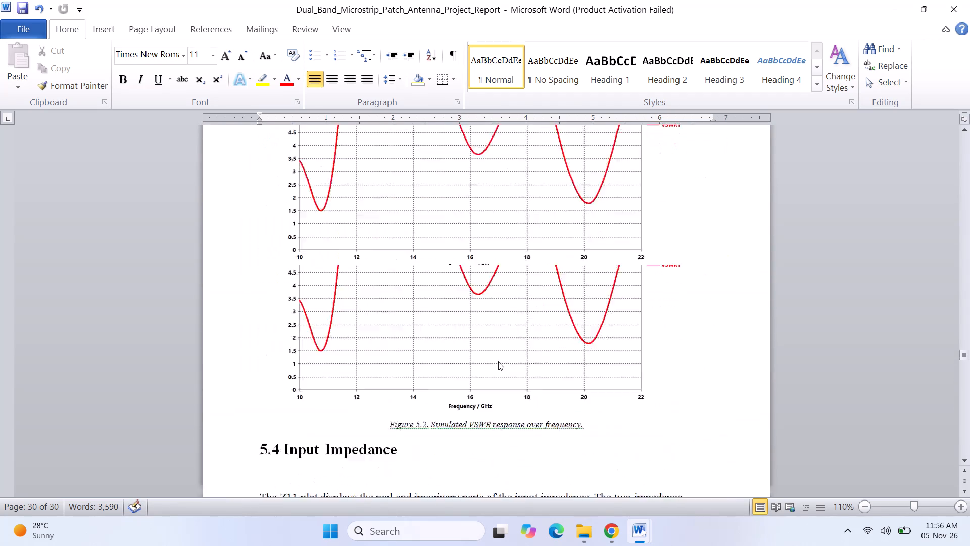
pyautogui.scroll(20, 498, 361)
pyautogui.scroll(20, 498, 361)
pyautogui.scroll(20, 498, 361)
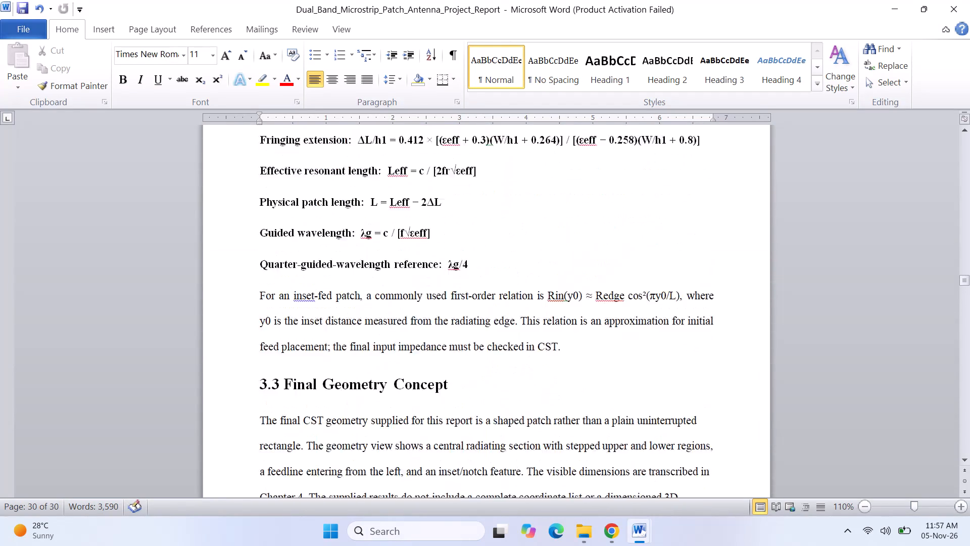
pyautogui.scroll(20, 498, 361)
pyautogui.scroll(20, 498, 361)
pyautogui.scroll(20, 498, 361)
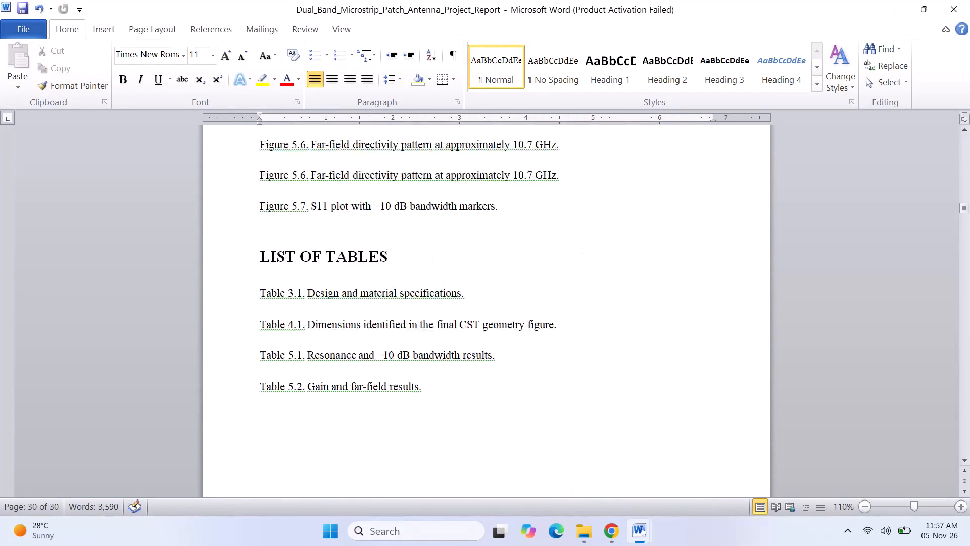
pyautogui.scroll(20, 498, 361)
pyautogui.scroll(20, 498, 361)
pyautogui.scroll(20, 498, 361)
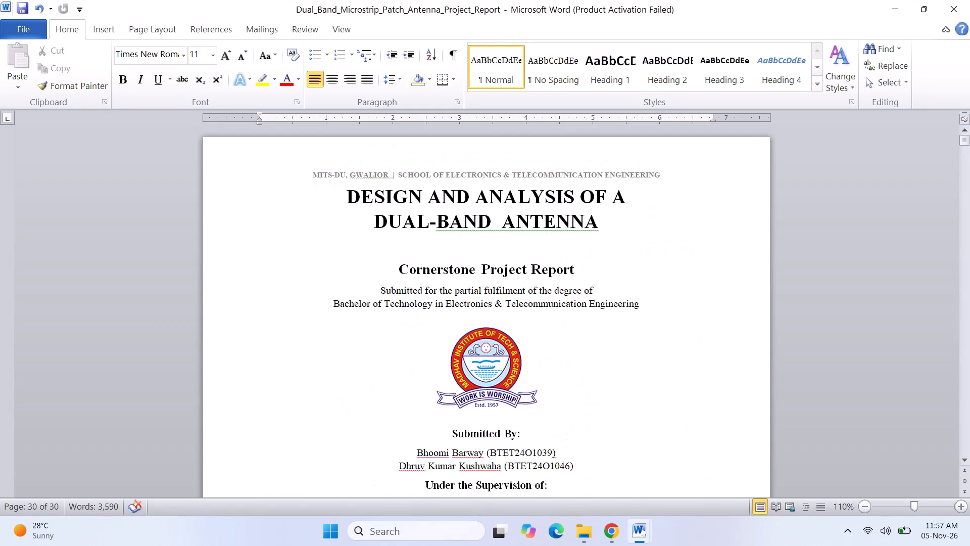
pyautogui.scroll(18, 498, 361)
pyautogui.scroll(-1, 498, 361)
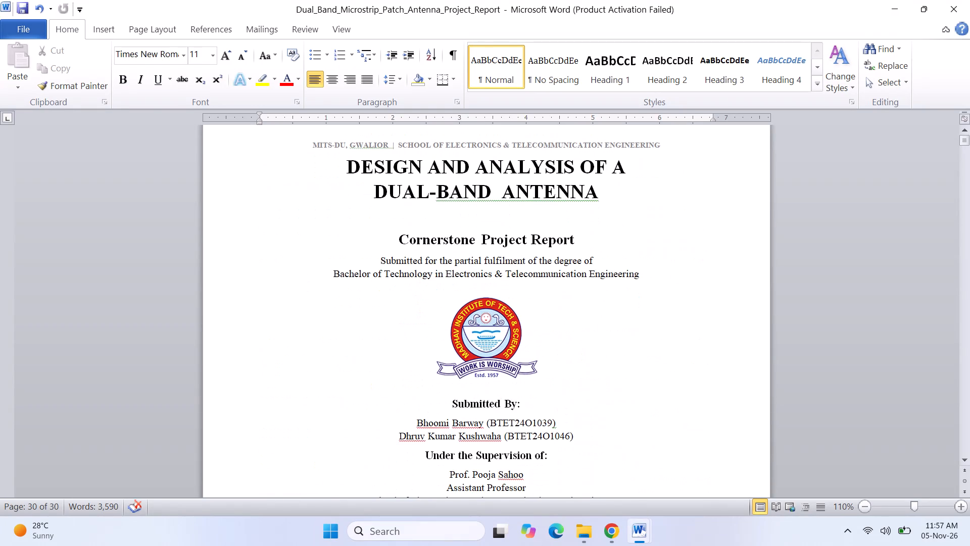
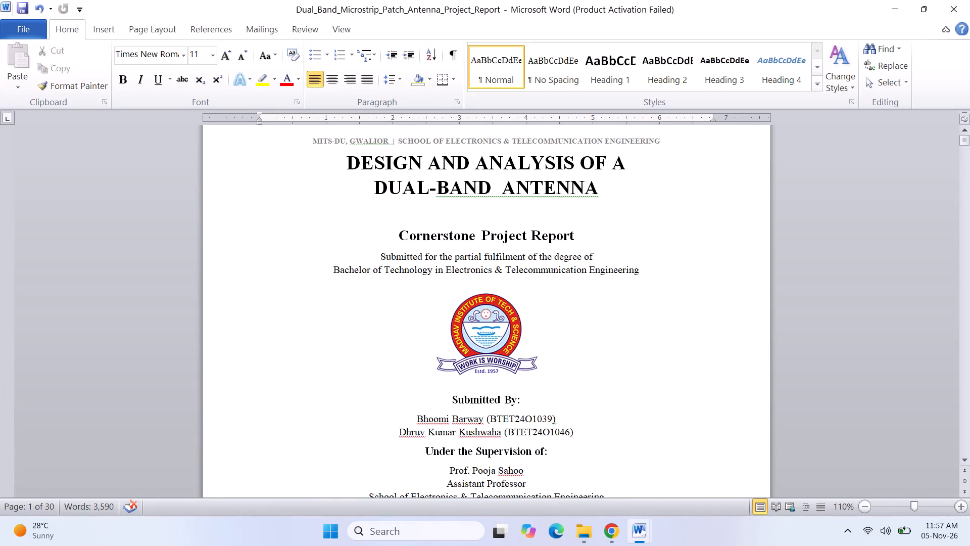
# Correct the spacing in the cover title's second line so that it reads "DUAL- BAND ANTENNA" with single spaces.
pyautogui.click(436, 187)
pyautogui.press('space')
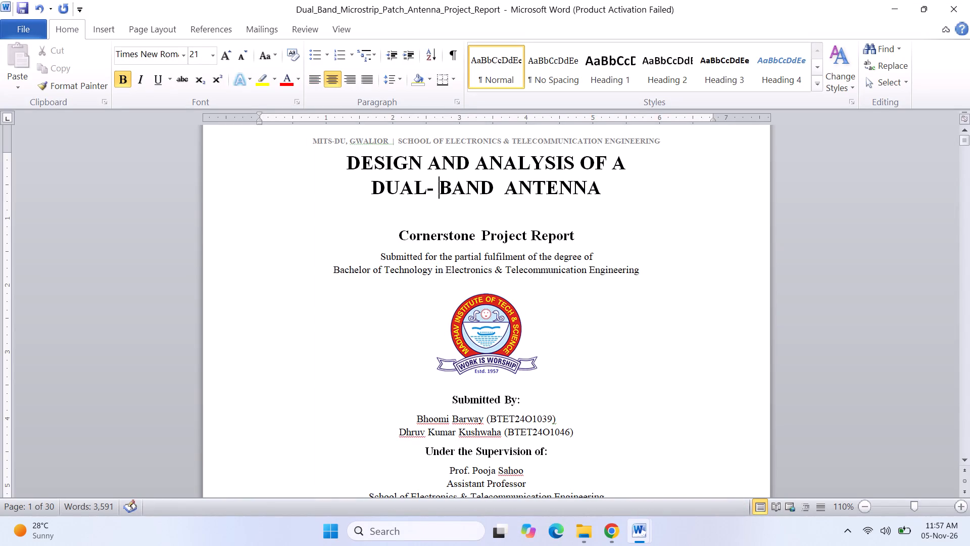
pyautogui.click(506, 188)
pyautogui.press('BackSpace')
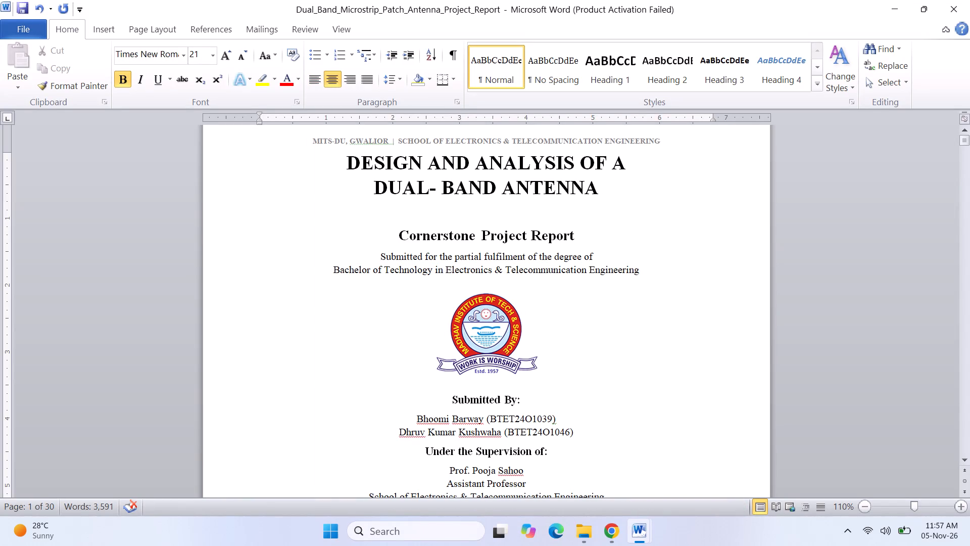
# Set the cover page text from "Cornerstone Project Report" down to the July – December 2026 line to font size 12.
pyautogui.click(397, 227)
pyautogui.scroll(-13, 397, 227)
pyautogui.scroll(13, 397, 227)
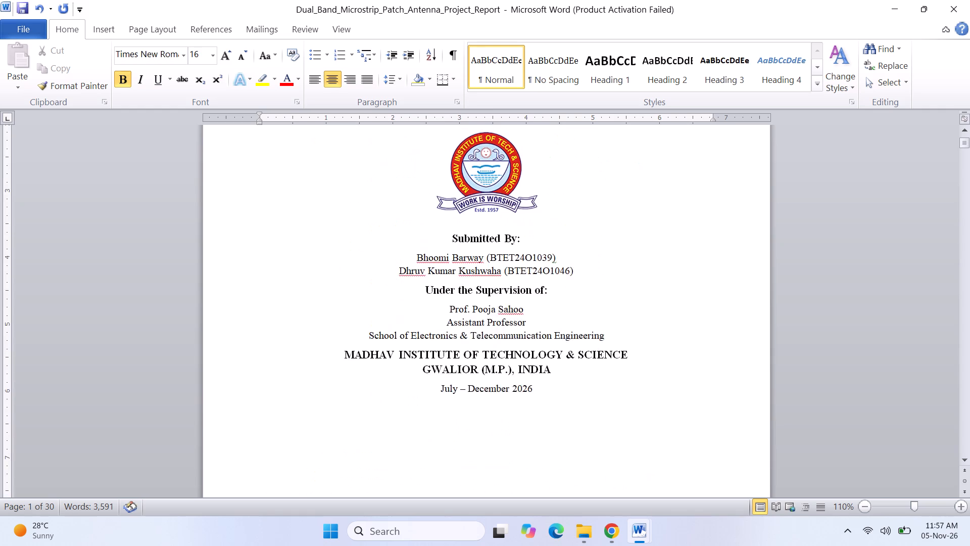
pyautogui.scroll(7, 397, 227)
pyautogui.moveTo(389, 269); pyautogui.dragTo(522, 297)
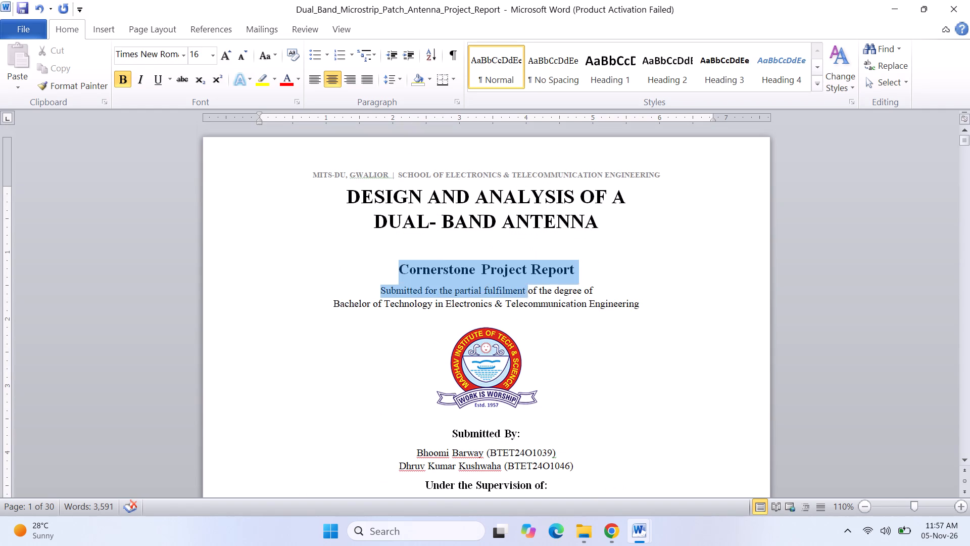
pyautogui.moveTo(522, 297); pyautogui.dragTo(613, 491)
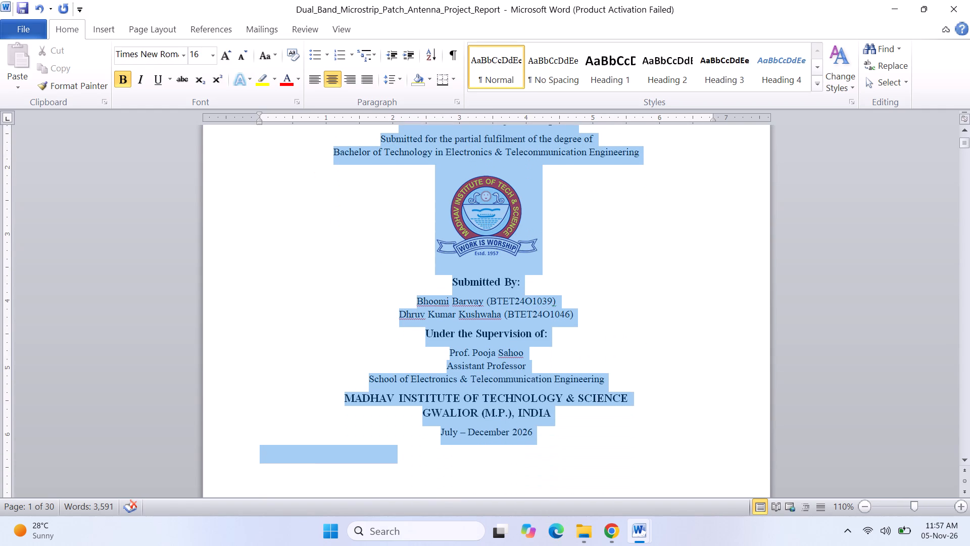
pyautogui.moveTo(613, 491); pyautogui.dragTo(614, 491)
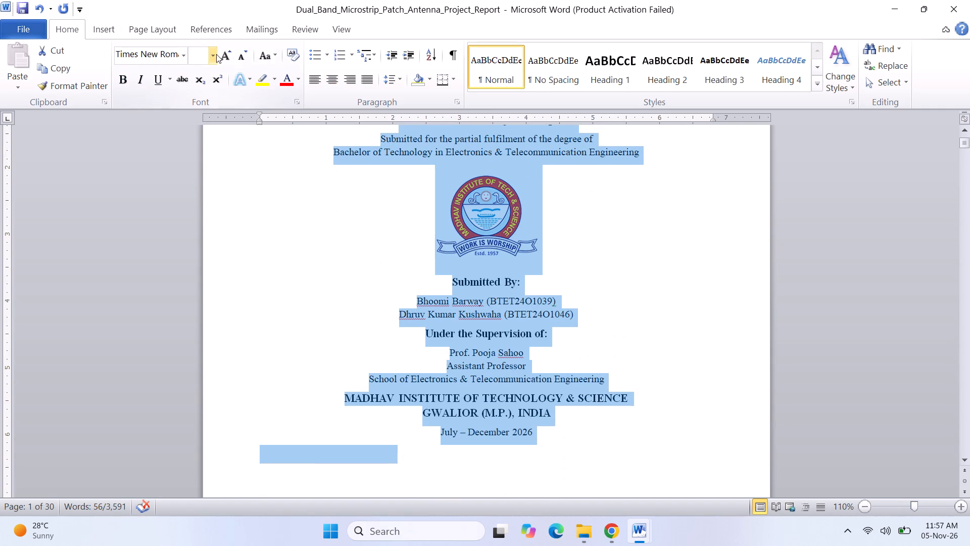
pyautogui.click(202, 55)
pyautogui.write('12')
pyautogui.press('Return')
pyautogui.click(637, 217)
pyautogui.scroll(4, 637, 217)
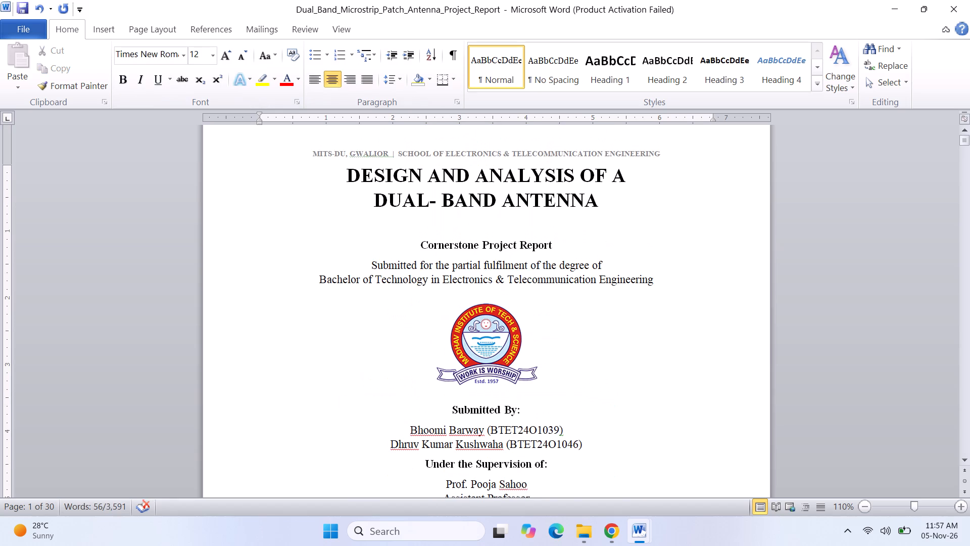
# Set the "Cornerstone Project Report" line on the cover page to font size 17.
pyautogui.scroll(-1, 637, 217)
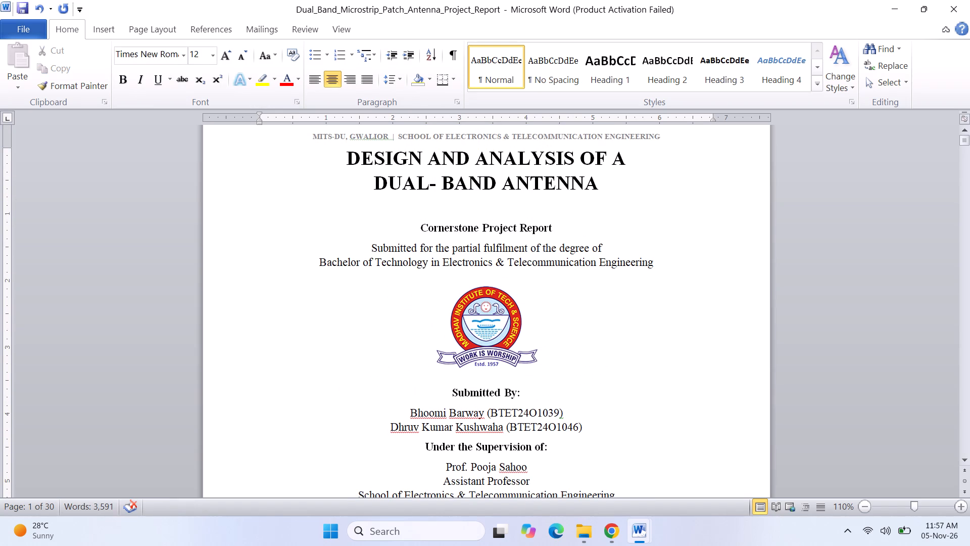
pyautogui.moveTo(421, 224); pyautogui.dragTo(535, 223)
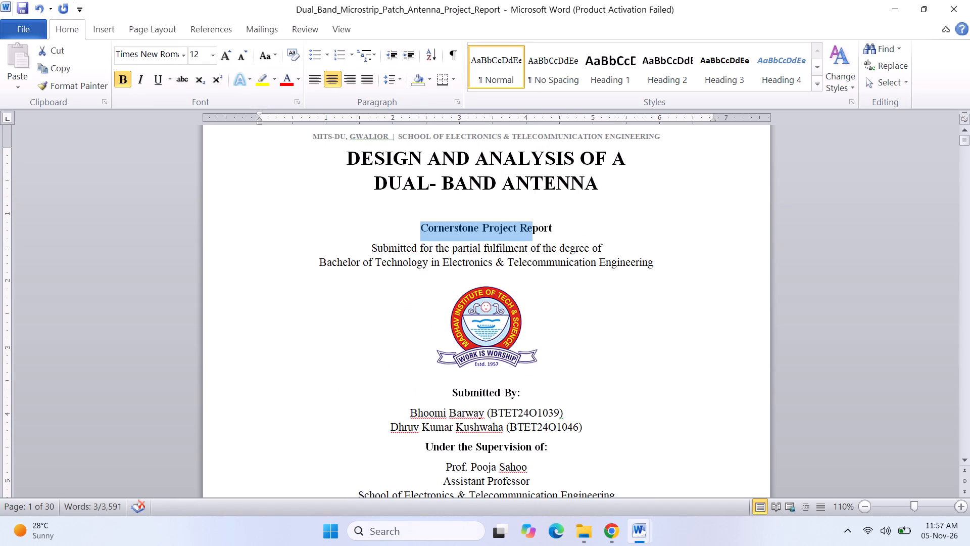
pyautogui.click(243, 193)
pyautogui.moveTo(415, 228); pyautogui.dragTo(551, 243)
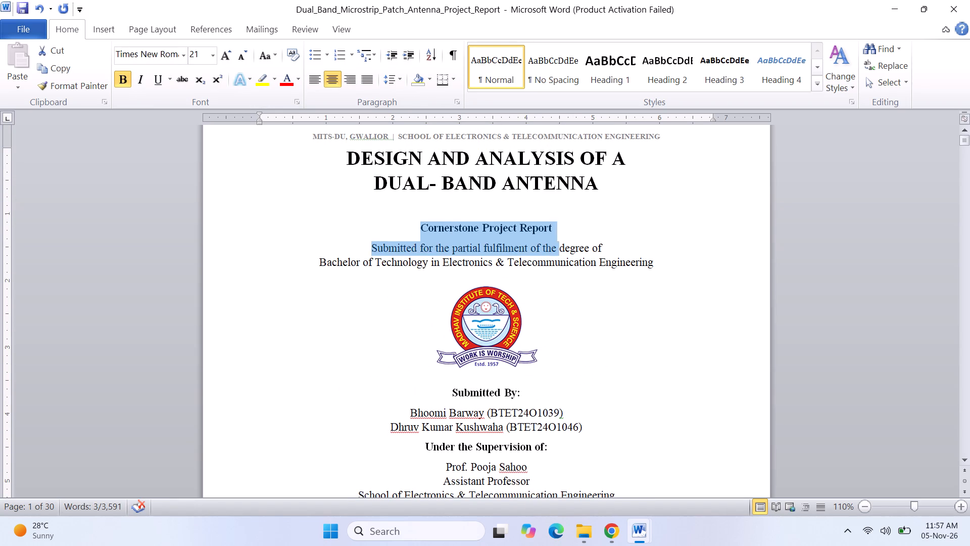
pyautogui.moveTo(551, 243); pyautogui.dragTo(558, 232)
pyautogui.click(206, 56)
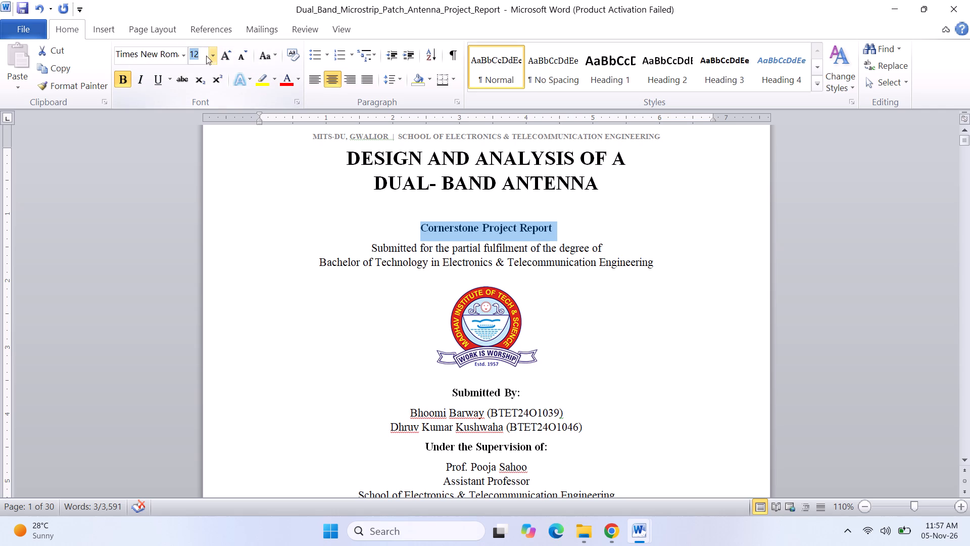
pyautogui.press('BackSpace')
pyautogui.write('17')
pyautogui.press('Return')
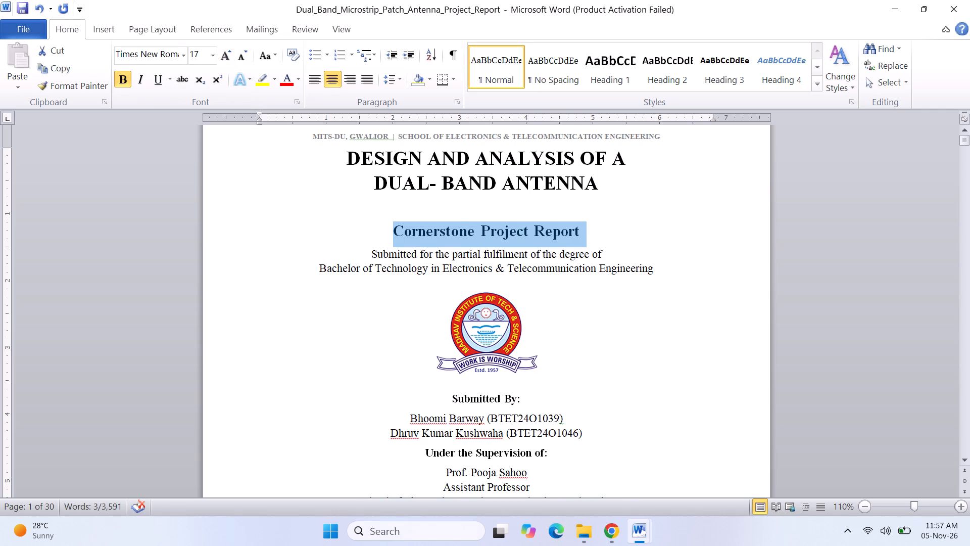
# Apply 2.0 line spacing to the cover page text from "Cornerstone Project Report" down to the July – December 2026 line.
pyautogui.click(628, 333)
pyautogui.moveTo(389, 227); pyautogui.dragTo(565, 255)
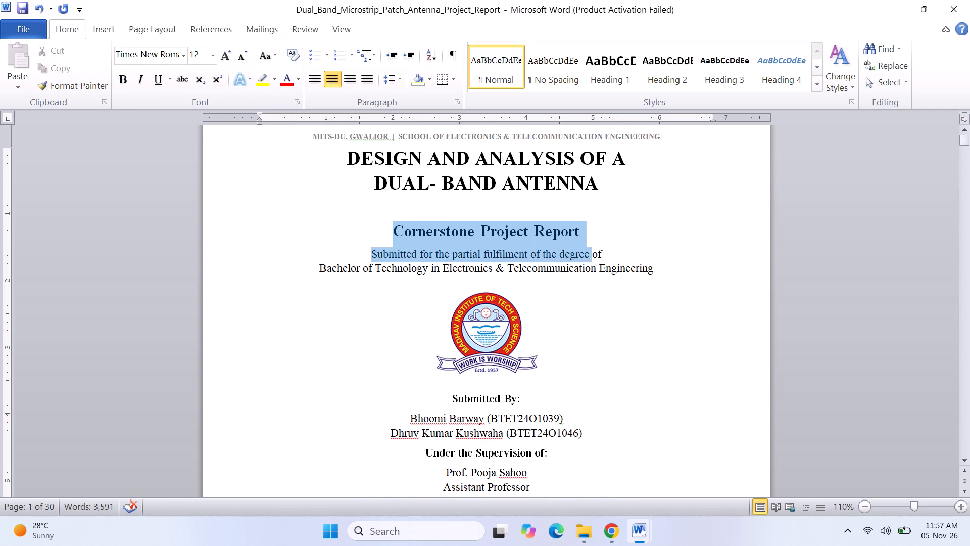
pyautogui.moveTo(565, 255); pyautogui.dragTo(630, 500)
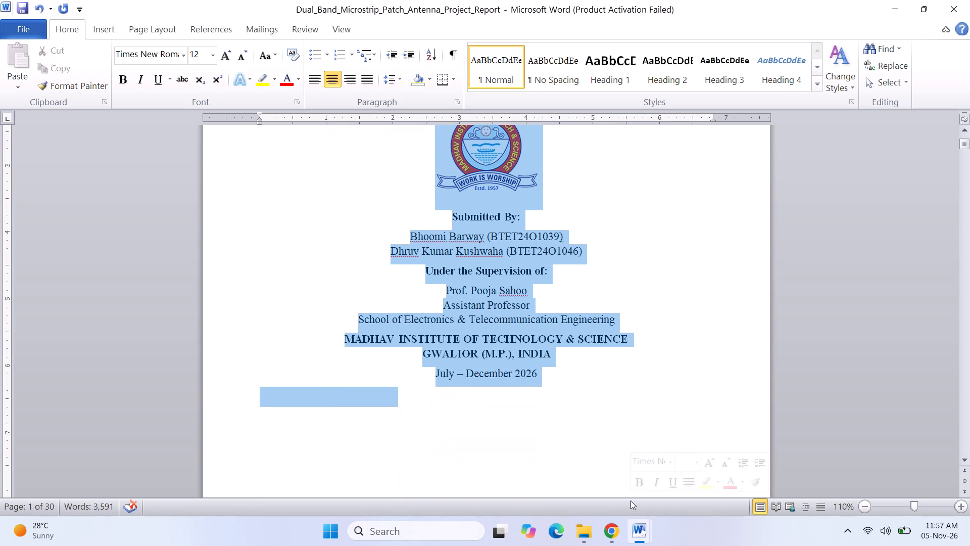
pyautogui.click(399, 79)
pyautogui.click(418, 146)
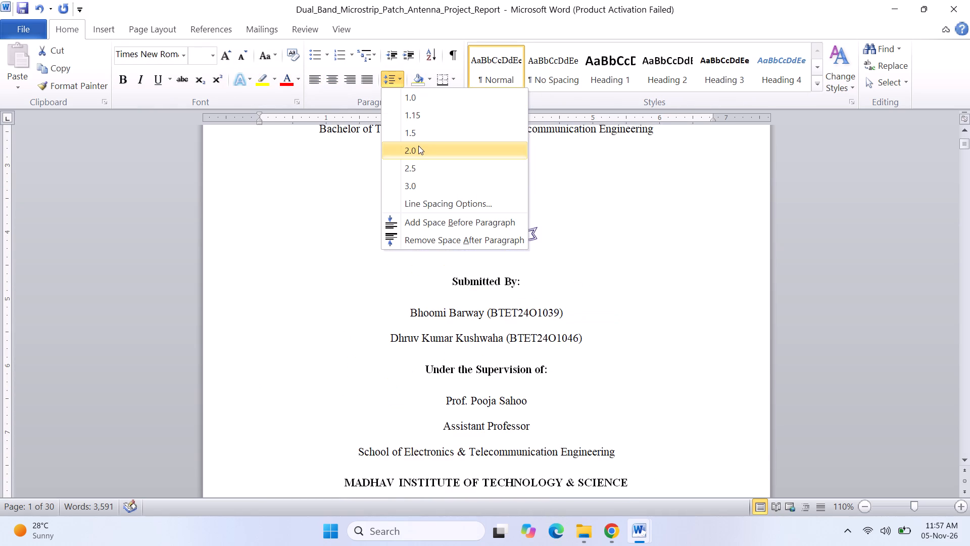
pyautogui.click(693, 249)
pyautogui.scroll(5, 638, 267)
pyautogui.scroll(-2, 638, 267)
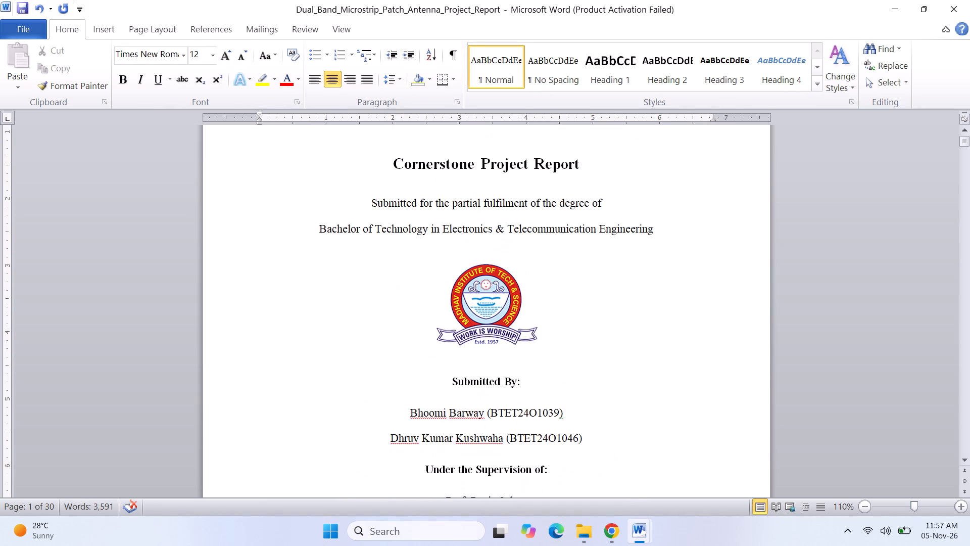
# Delete the page header text "MITS-DU, GWALIOR | SCHOOL OF ELECTRONICS & TELECOMMUNICATION ENGINEERING", working from the Declaration page.
pyautogui.scroll(-10, 638, 267)
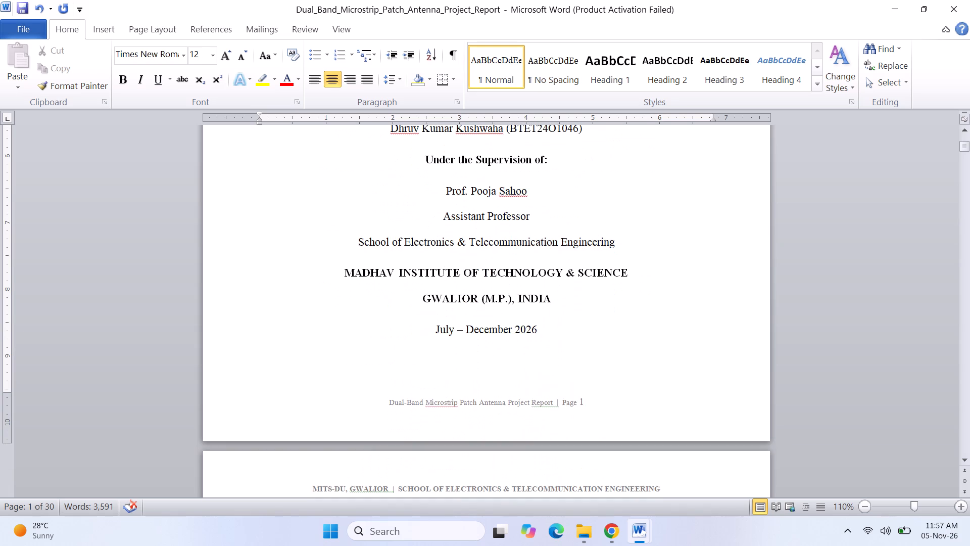
pyautogui.scroll(-3, 638, 267)
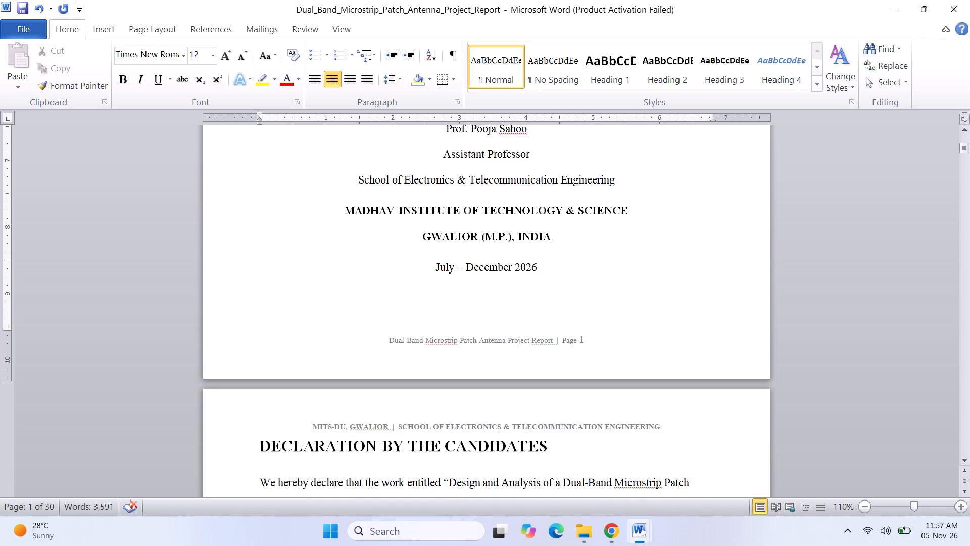
pyautogui.scroll(-6, 638, 267)
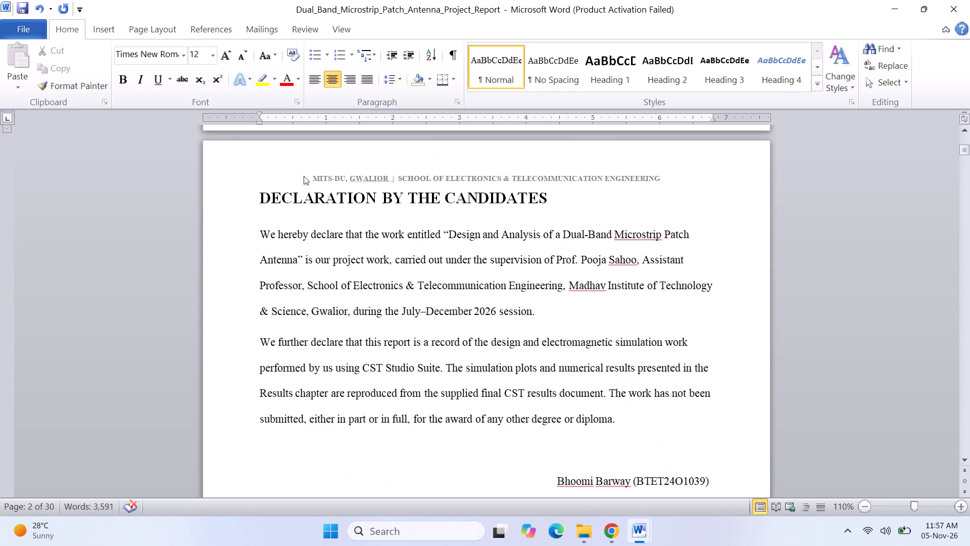
pyautogui.click(307, 174)
pyautogui.click(316, 175)
pyautogui.click(316, 175)
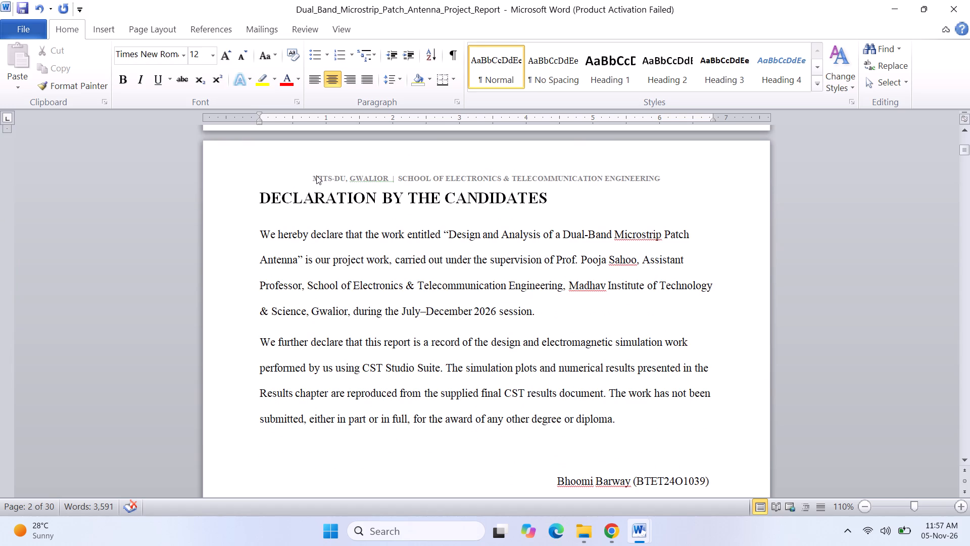
pyautogui.doubleClick(317, 175)
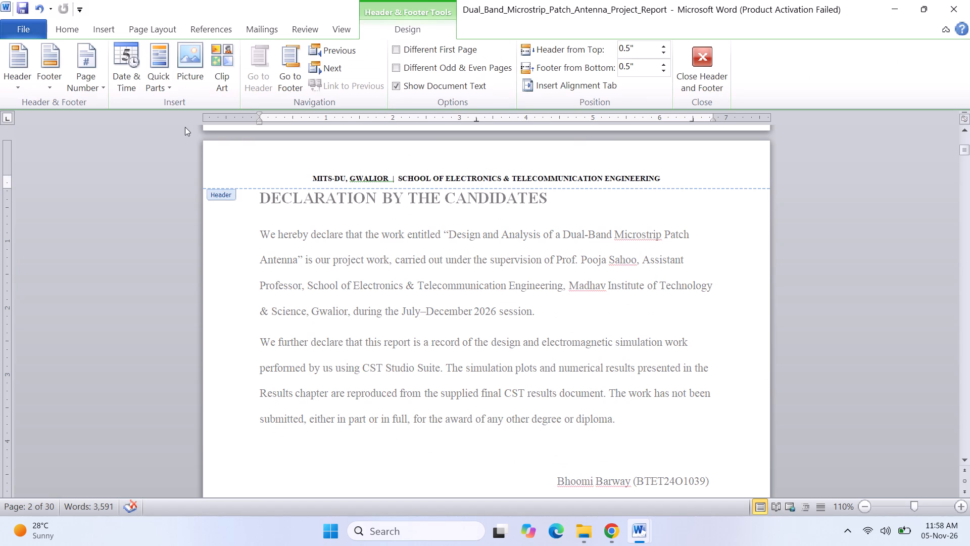
pyautogui.press('Delete')
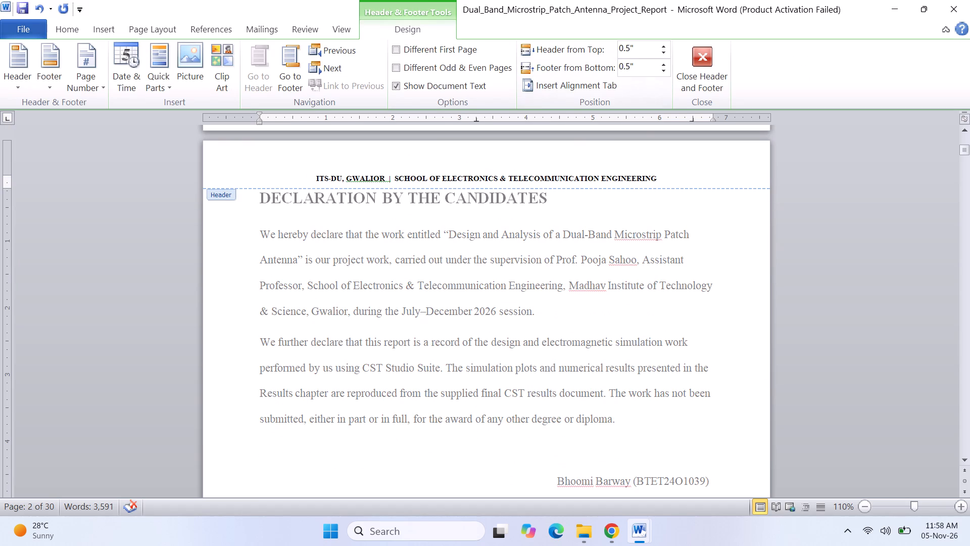
pyautogui.click(671, 180)
pyautogui.press('BackSpace')
pyautogui.press('BackSpace')
pyautogui.press('BackSpace')
pyautogui.press('BackSpace')
pyautogui.press('BackSpace')
pyautogui.press('BackSpace')
pyautogui.press('BackSpace')
pyautogui.press('BackSpace')
pyautogui.press('BackSpace')
pyautogui.press('BackSpace')
pyautogui.press('BackSpace')
pyautogui.press('BackSpace')
pyautogui.press('BackSpace')
pyautogui.press('BackSpace')
pyautogui.press('BackSpace')
pyautogui.press('BackSpace')
pyautogui.press('BackSpace')
pyautogui.press('BackSpace')
pyautogui.press('BackSpace')
pyautogui.press('BackSpace')
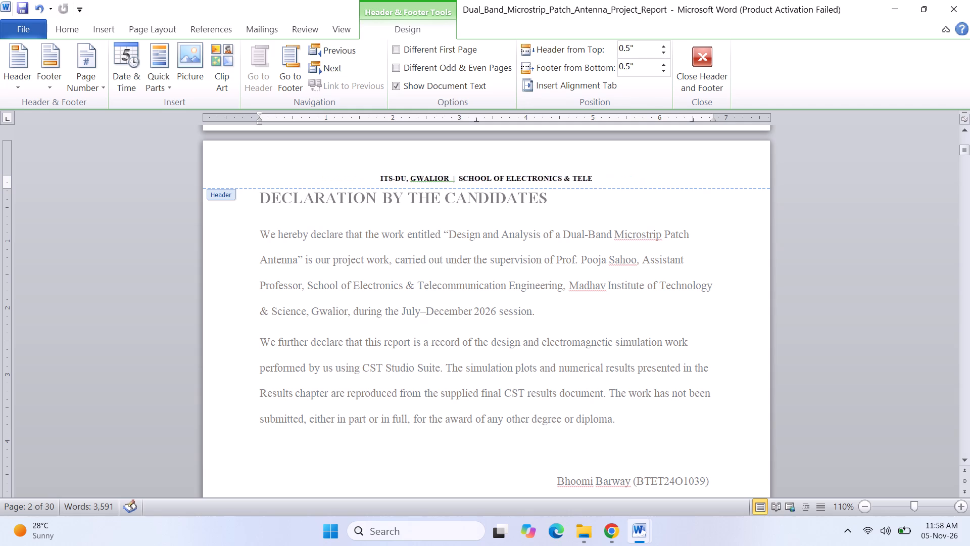
pyautogui.press('BackSpace')
pyautogui.press('BackSpace')
pyautogui.press('BackSpace')
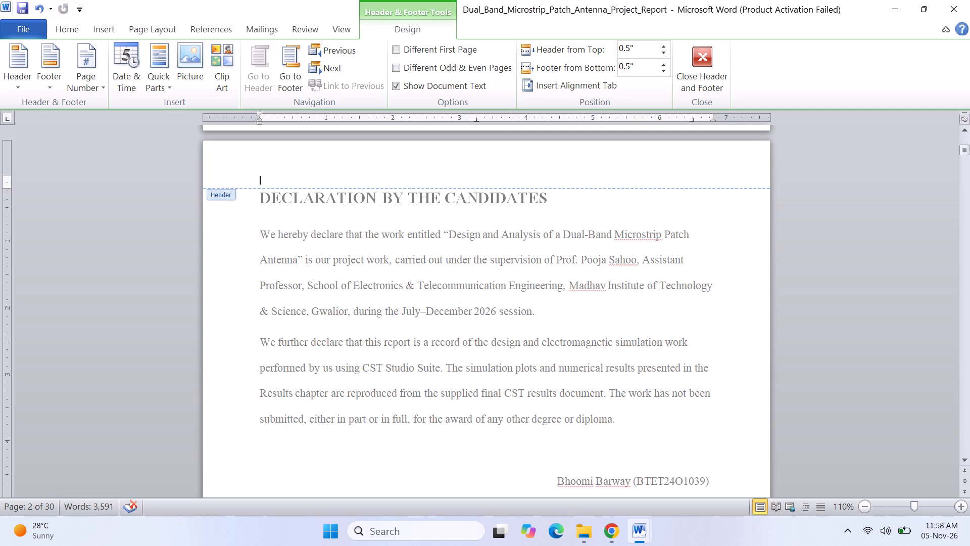
pyautogui.click(738, 218)
# Check the header area on the pages from the Declaration through the Contents, and again on the cover page.
pyautogui.scroll(-18, 738, 218)
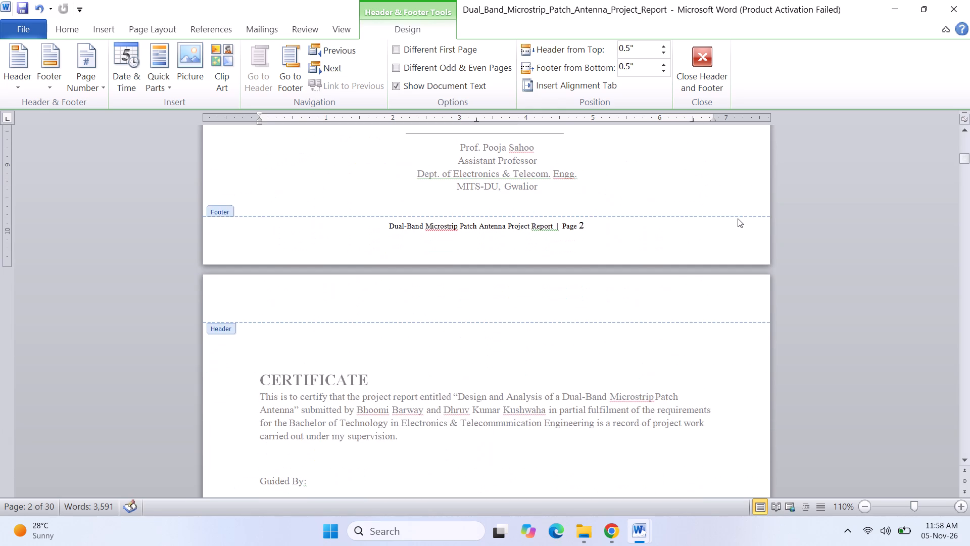
pyautogui.scroll(-20, 738, 218)
pyautogui.scroll(-10, 738, 218)
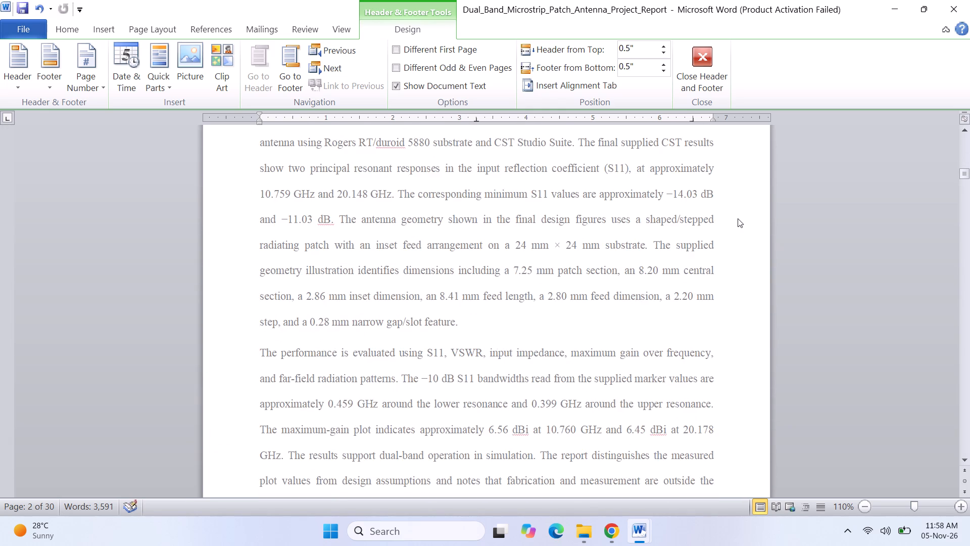
pyautogui.scroll(-18, 738, 218)
pyautogui.scroll(-8, 738, 218)
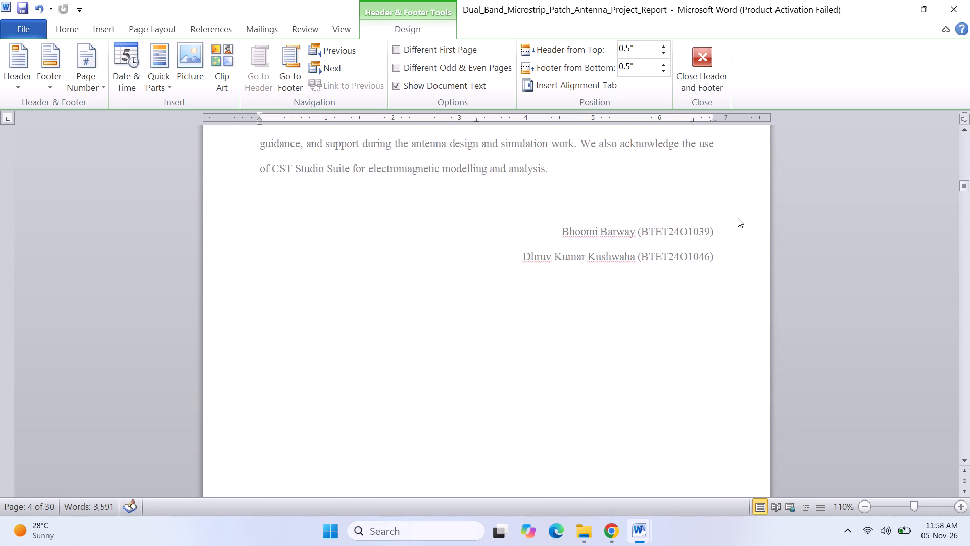
pyautogui.scroll(-16, 738, 218)
pyautogui.click(879, 229)
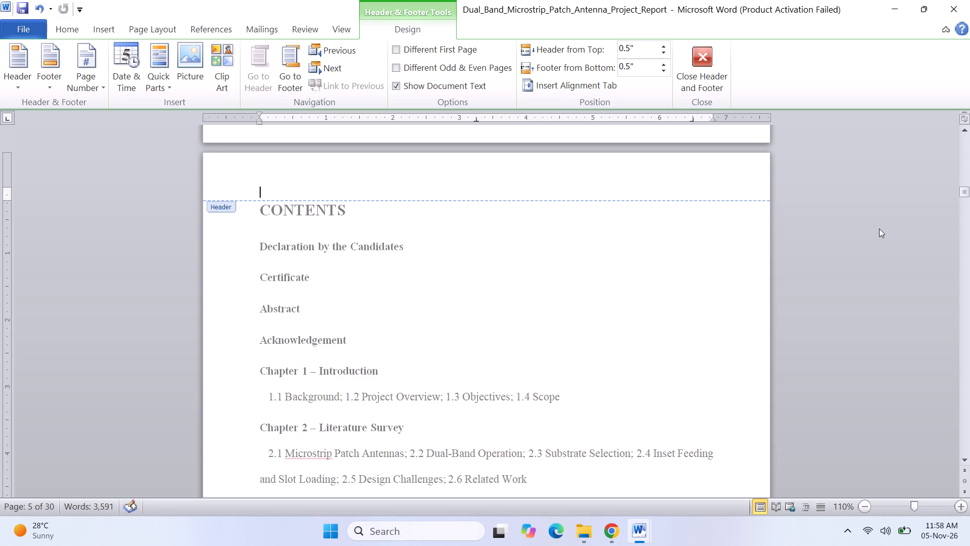
pyautogui.click(879, 229)
pyautogui.scroll(20, 607, 251)
pyautogui.scroll(20, 607, 251)
pyautogui.scroll(20, 607, 251)
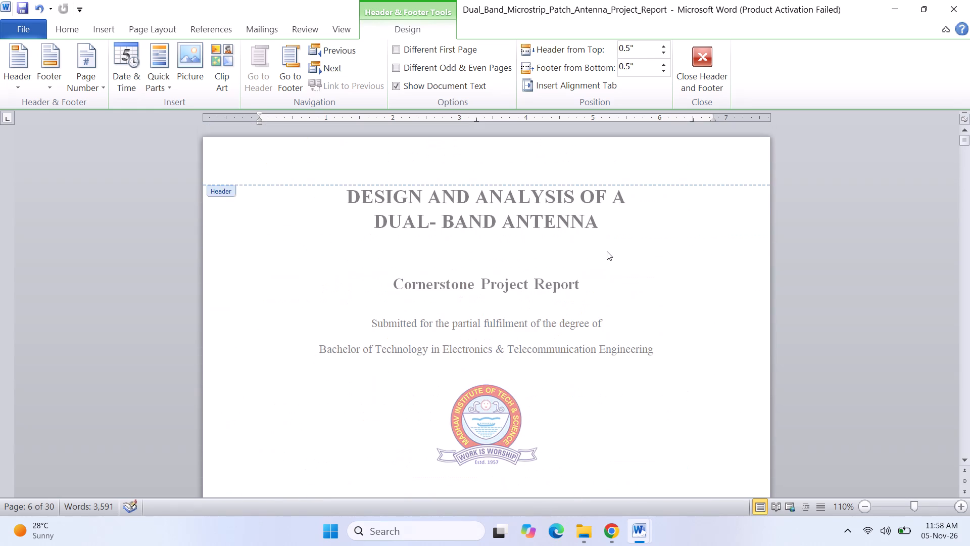
pyautogui.scroll(20, 607, 251)
pyautogui.scroll(20, 607, 251)
pyautogui.scroll(20, 607, 251)
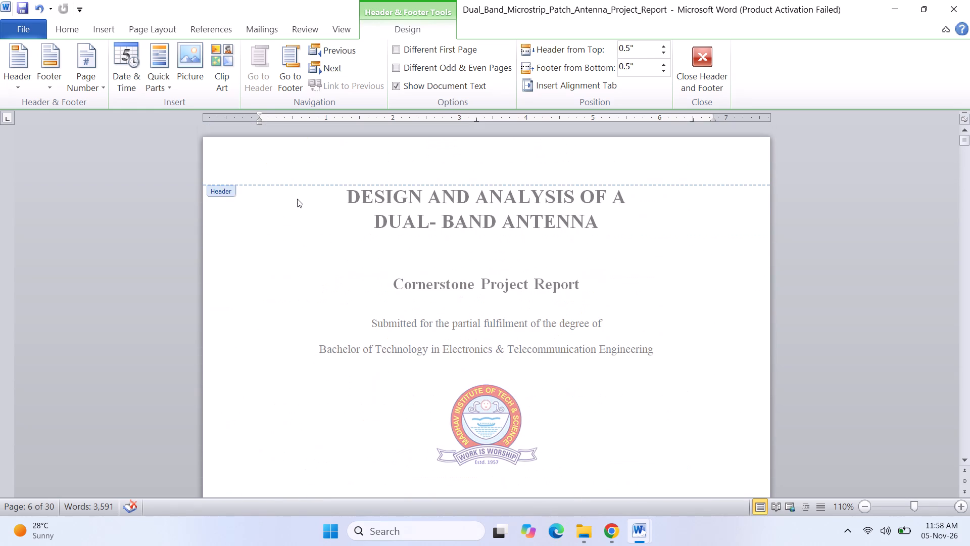
pyautogui.click(297, 199)
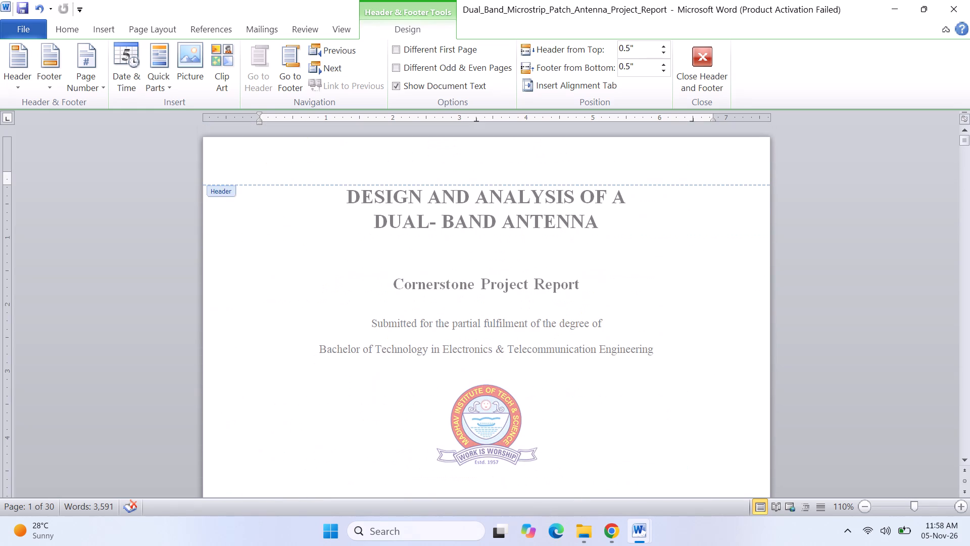
pyautogui.doubleClick(83, 145)
# Remove the page footer from the report, check the cover page's header and footer areas, and return to the body text.
pyautogui.doubleClick(52, 77)
pyautogui.press('Escape')
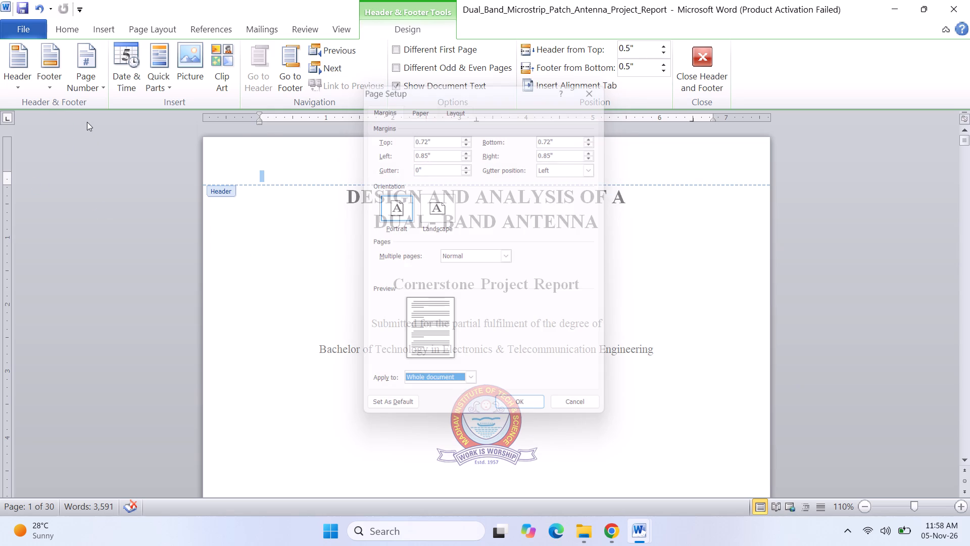
pyautogui.click(49, 85)
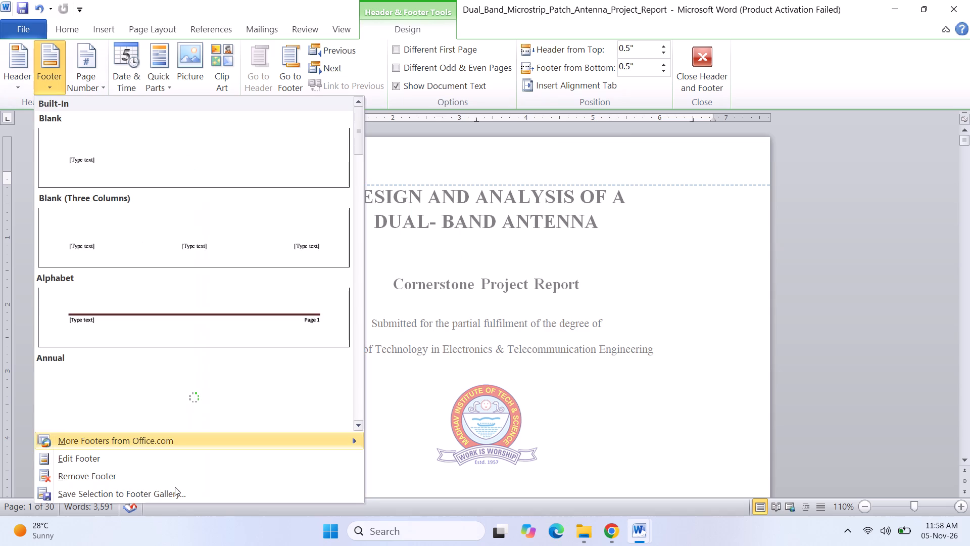
pyautogui.click(129, 474)
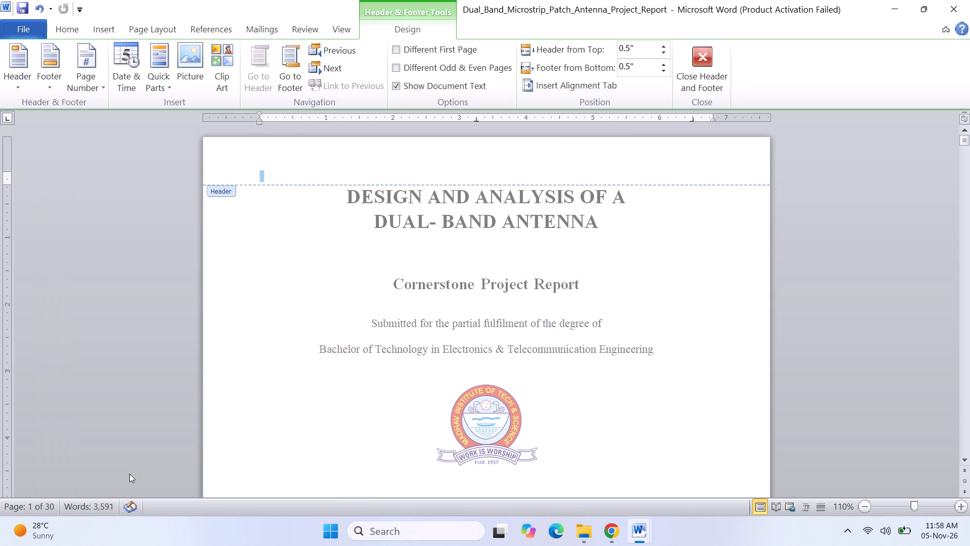
pyautogui.scroll(-10, 129, 474)
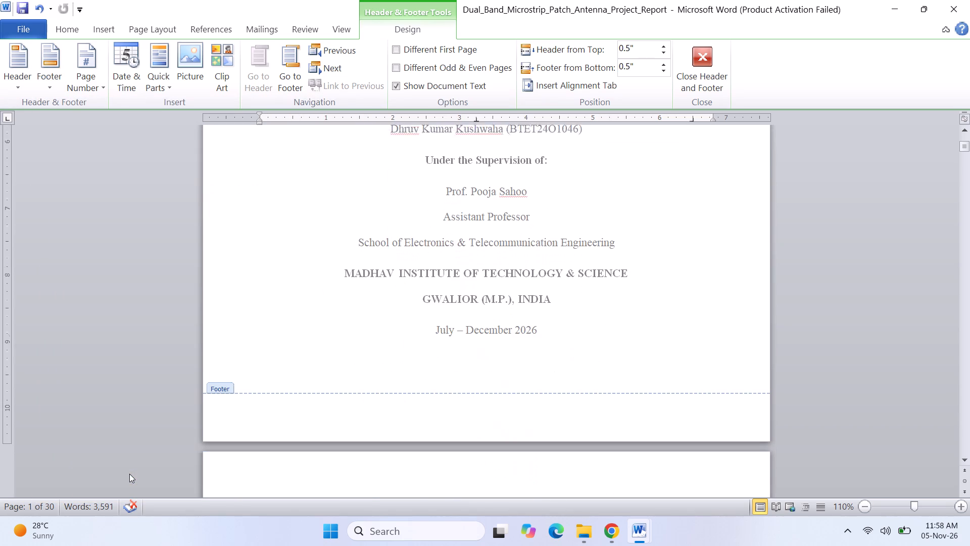
pyautogui.scroll(-3, 129, 474)
pyautogui.click(113, 238)
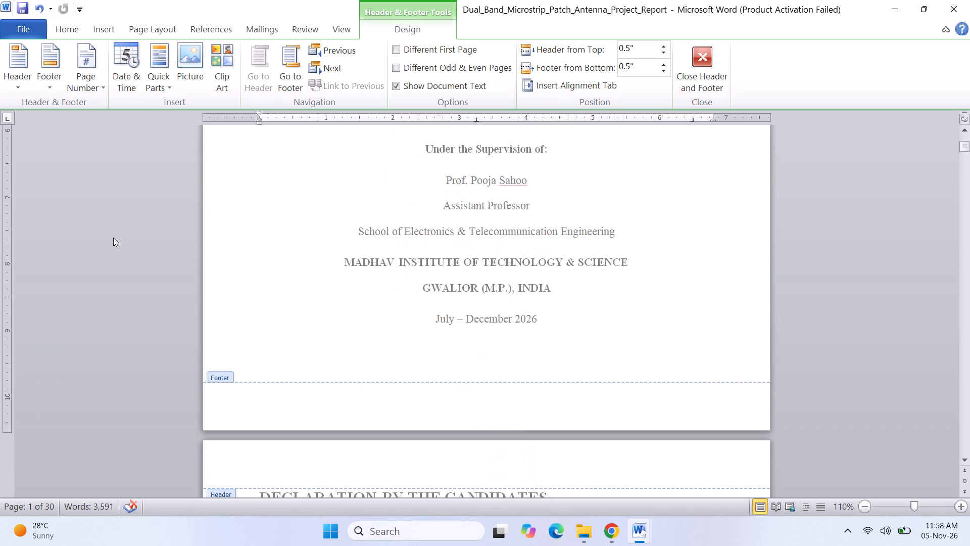
pyautogui.scroll(20, 113, 238)
pyautogui.scroll(1, 113, 238)
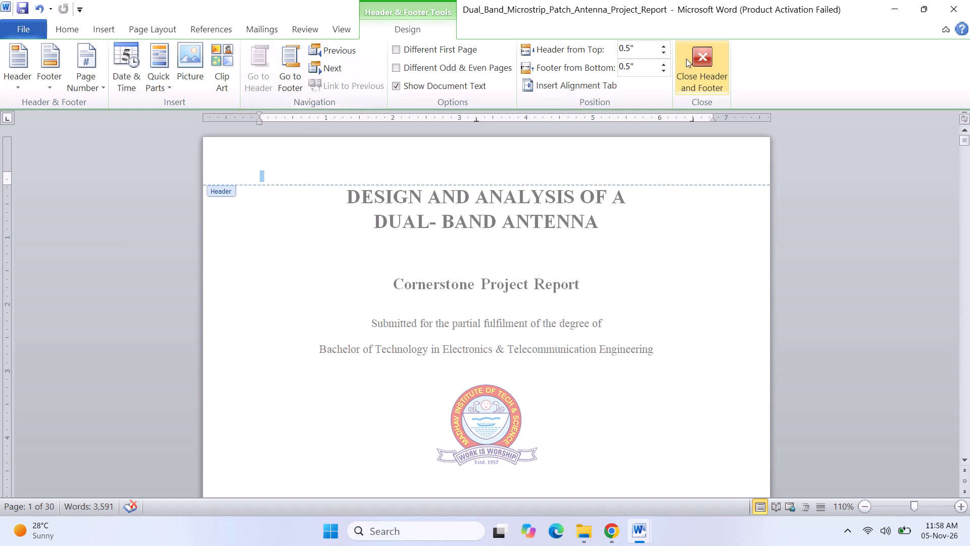
pyautogui.click(691, 59)
# Delete the blank line above the CERTIFICATE heading and insert a line break between the heading and its first paragraph.
pyautogui.scroll(-1, 373, 213)
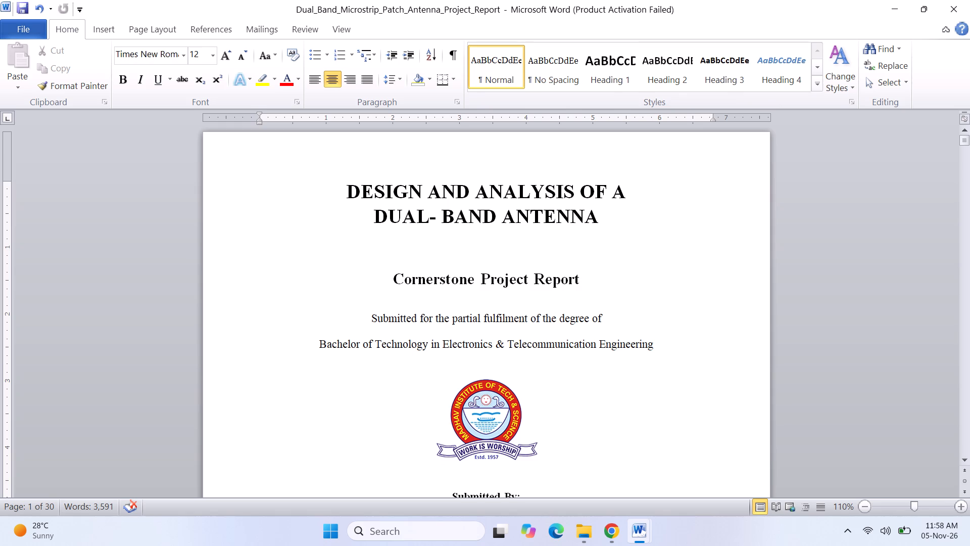
pyautogui.scroll(-19, 287, 306)
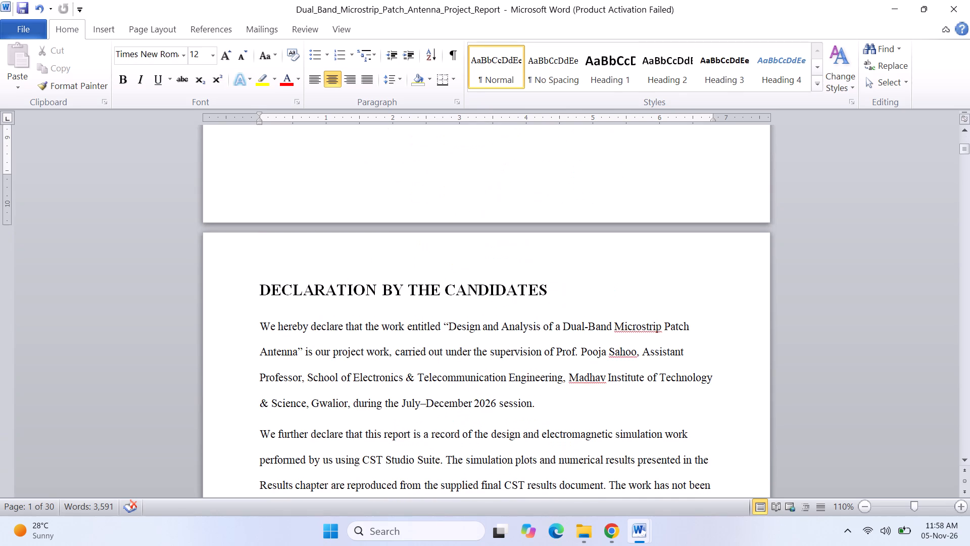
pyautogui.scroll(-13, 287, 306)
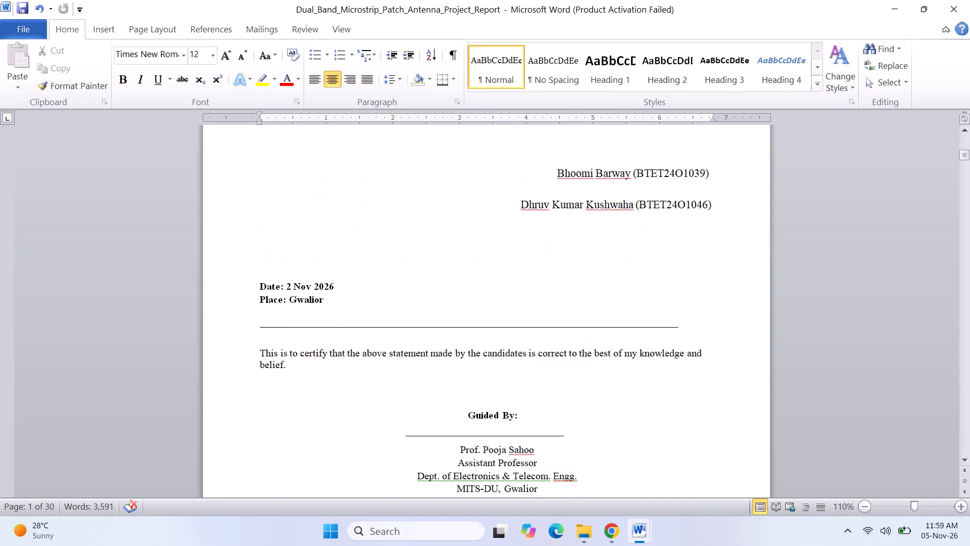
pyautogui.scroll(-12, 287, 306)
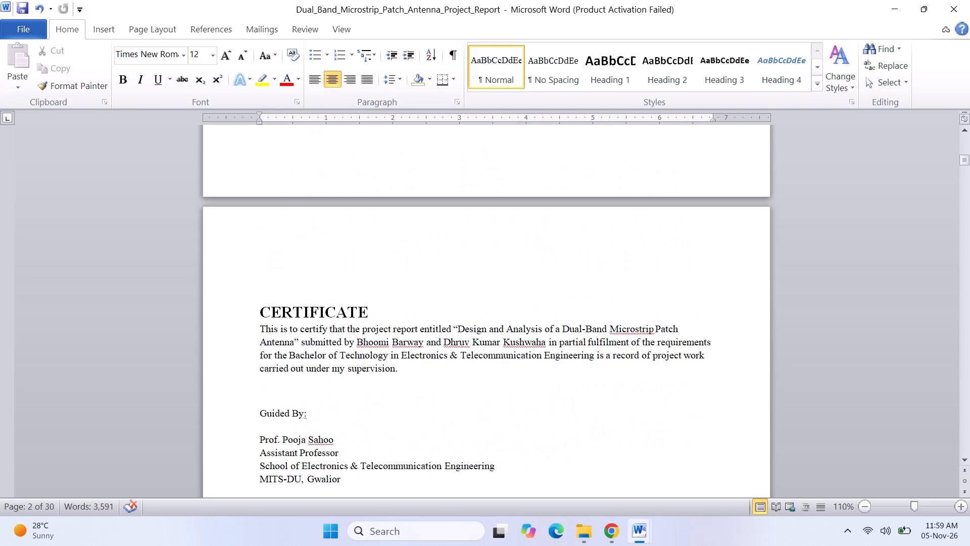
pyautogui.click(255, 312)
pyautogui.press('BackSpace')
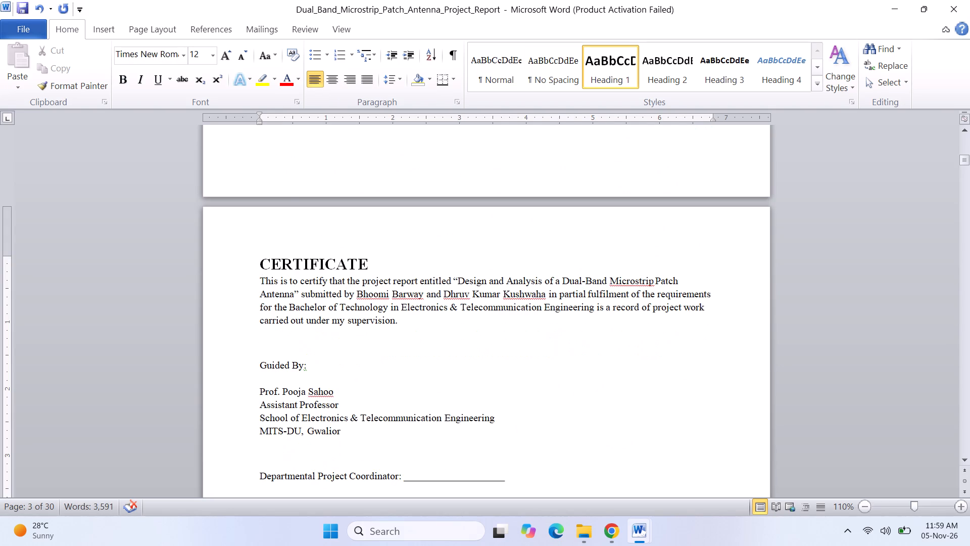
pyautogui.click(393, 268)
pyautogui.press('Return')
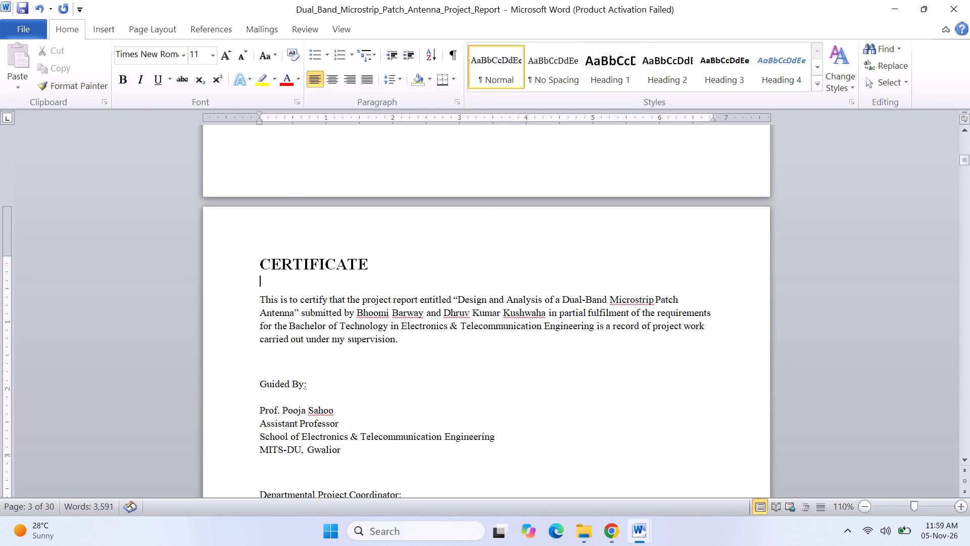
# Set the Certificate page's text below the heading, through the "Approved by HoD" line, to font size 12 with 2.0 line spacing.
pyautogui.click(256, 298)
pyautogui.moveTo(256, 296); pyautogui.dragTo(359, 320)
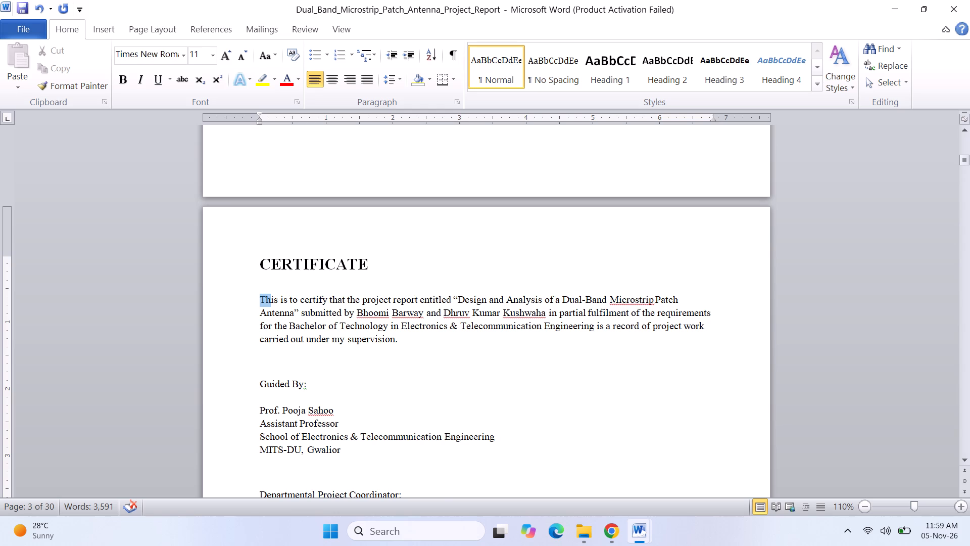
pyautogui.moveTo(359, 320); pyautogui.dragTo(471, 506)
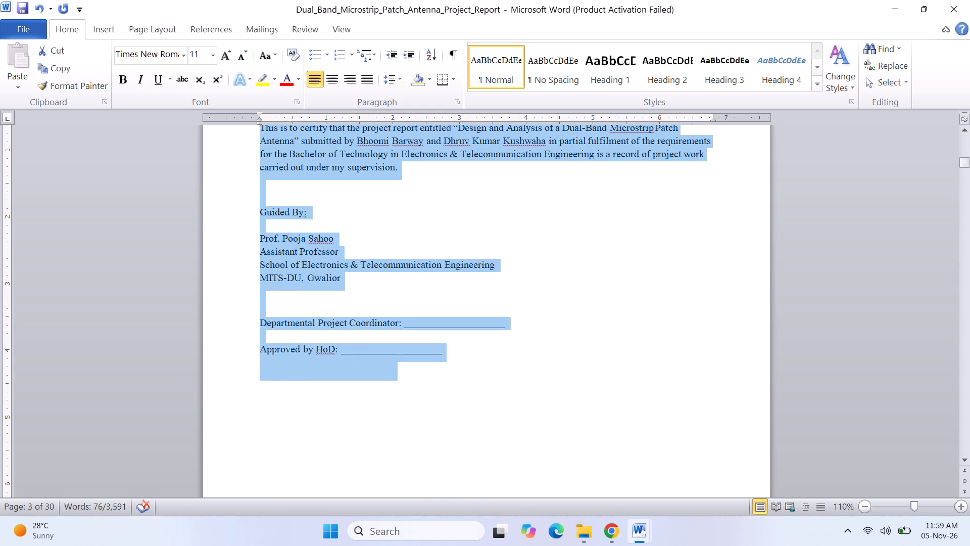
pyautogui.click(213, 53)
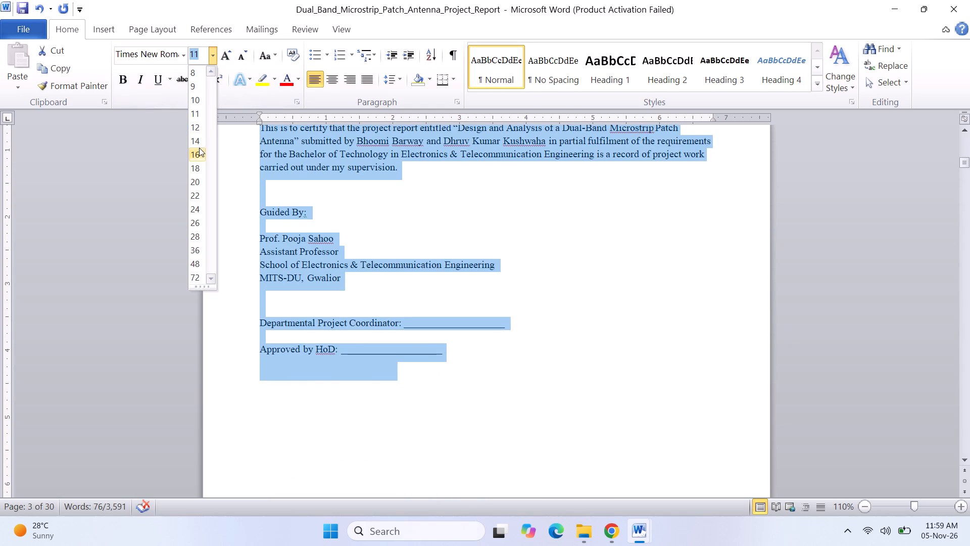
pyautogui.click(198, 129)
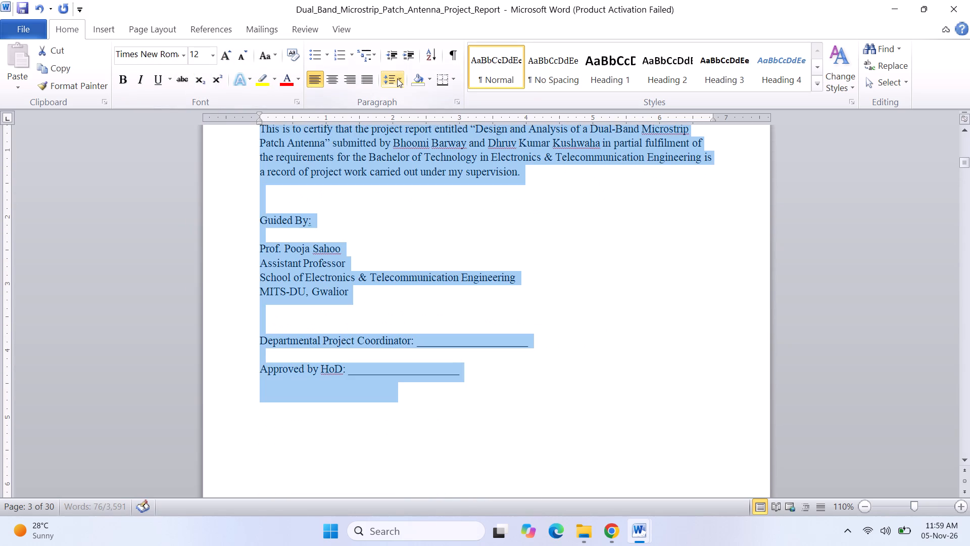
pyautogui.click(402, 77)
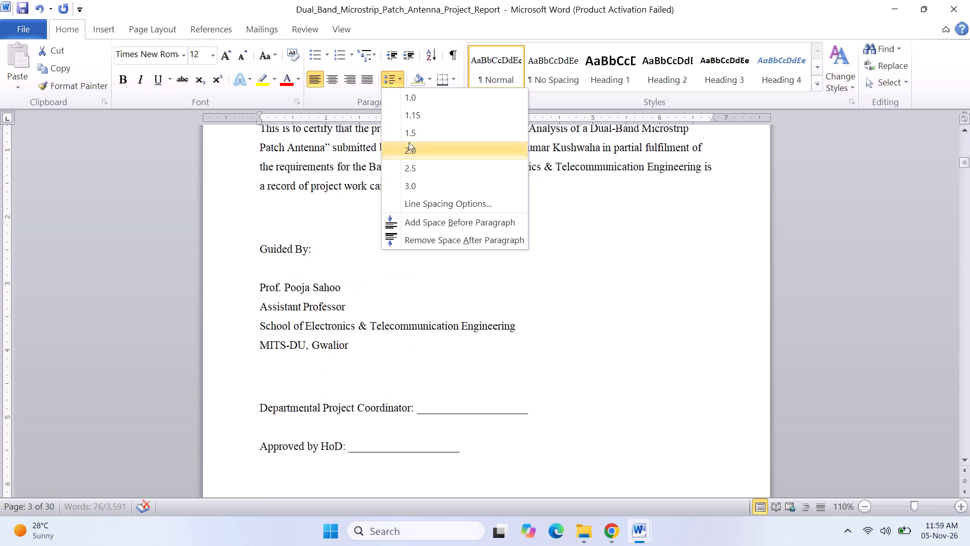
pyautogui.click(409, 149)
pyautogui.click(593, 339)
pyautogui.scroll(5, 593, 339)
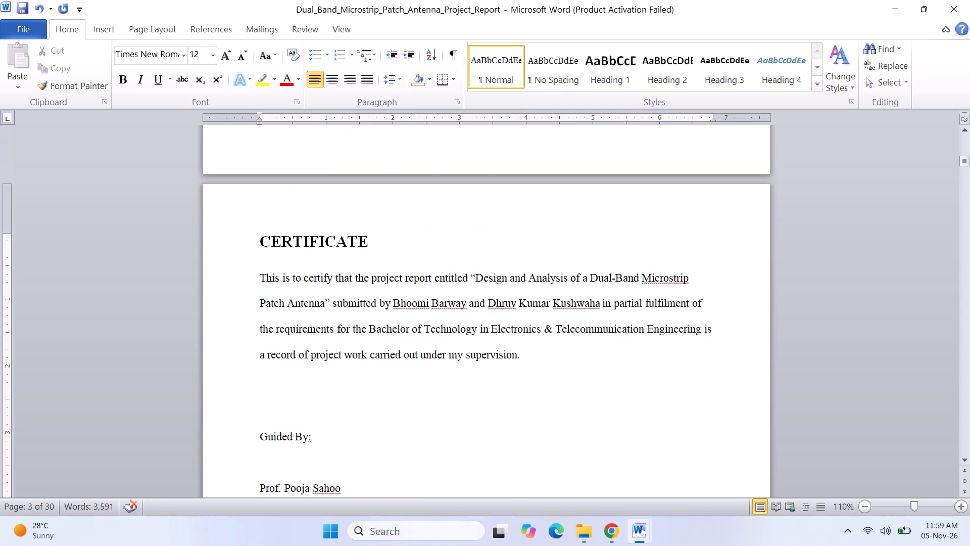
pyautogui.scroll(4, 593, 339)
# Examine the layout of the pages from the Certificate through the Abstract, Acknowledgement, Contents and lists to section 3.2 Design Equations.
pyautogui.scroll(-11, 593, 339)
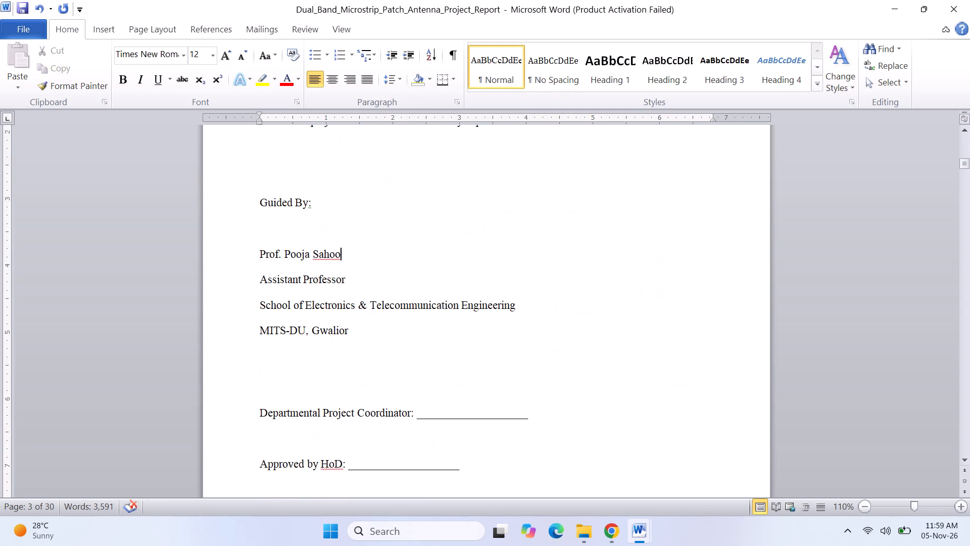
pyautogui.scroll(-15, 593, 339)
pyautogui.scroll(-7, 593, 339)
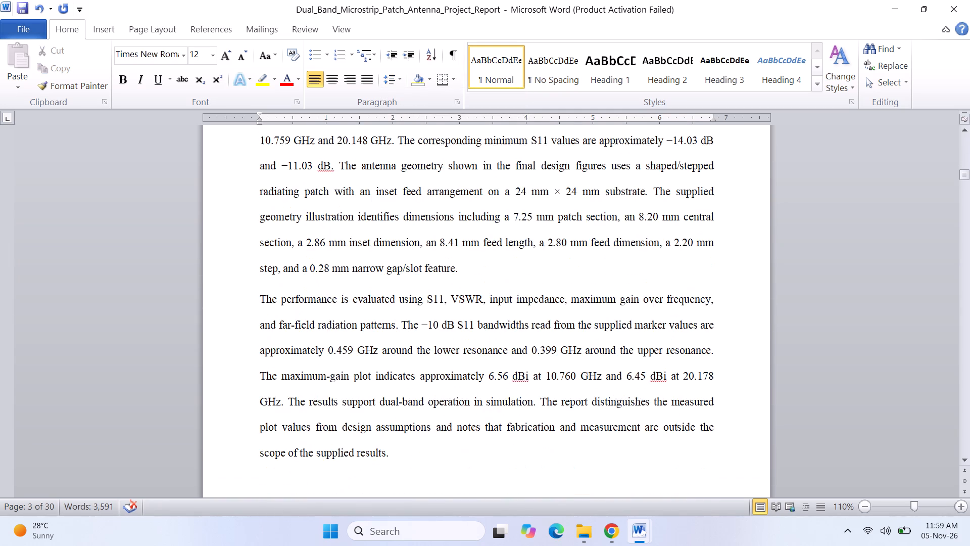
pyautogui.scroll(-16, 593, 339)
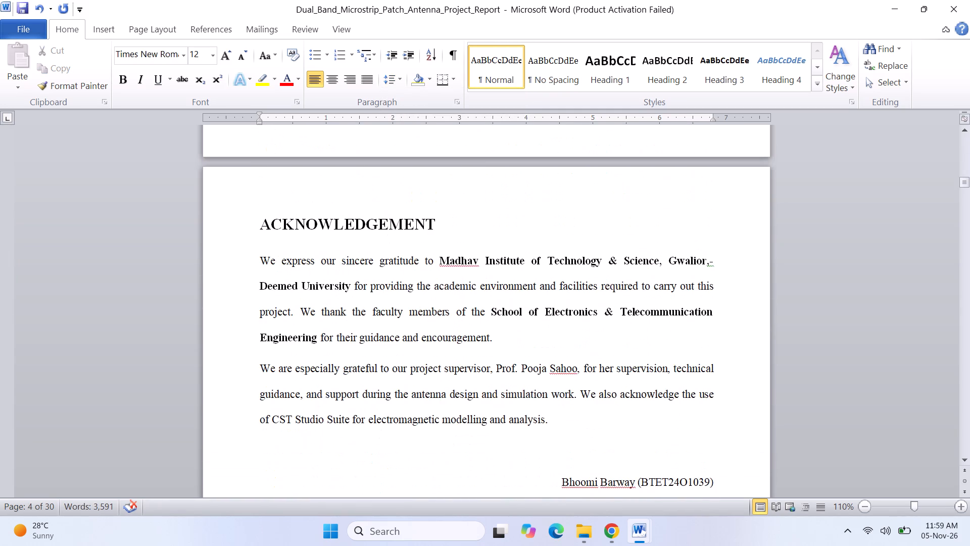
pyautogui.scroll(-19, 599, 312)
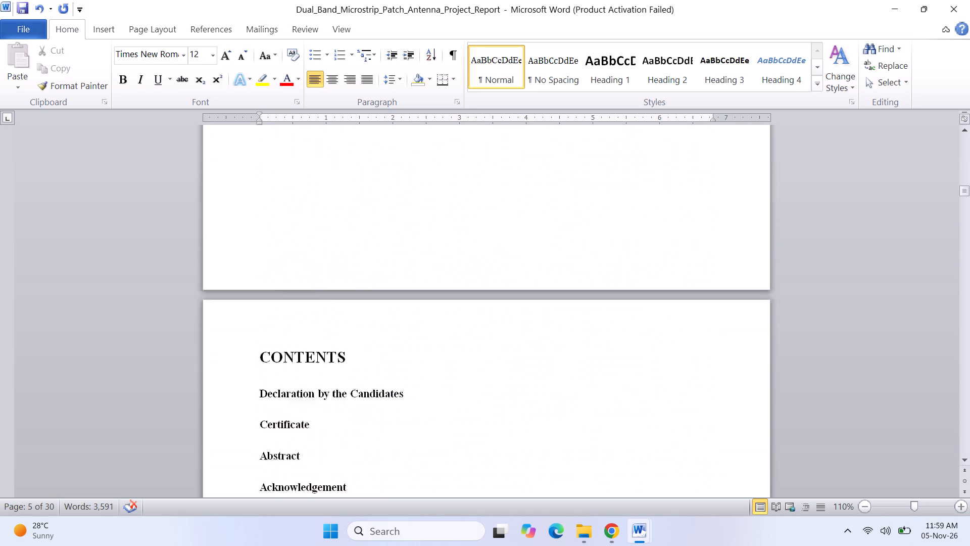
pyautogui.scroll(-11, 599, 312)
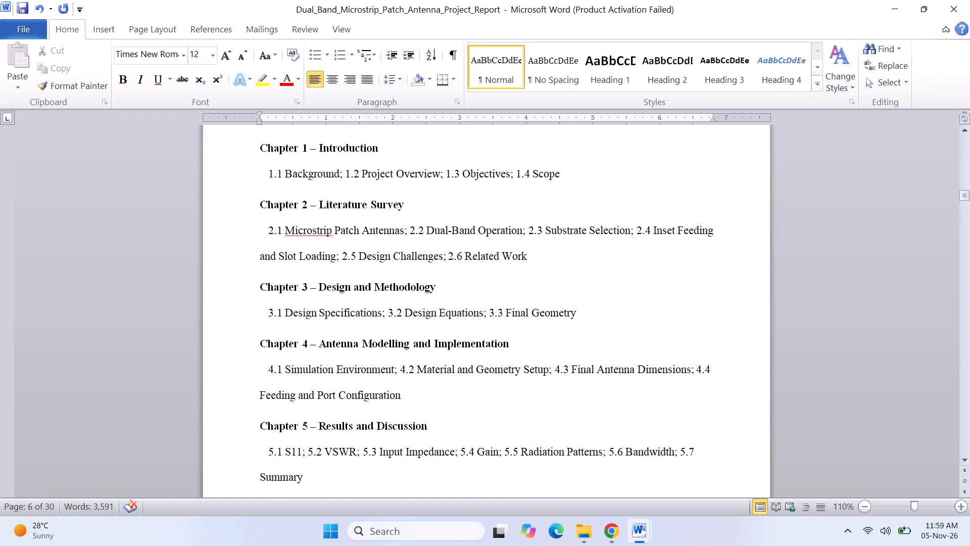
pyautogui.scroll(-17, 599, 312)
pyautogui.scroll(-4, 599, 312)
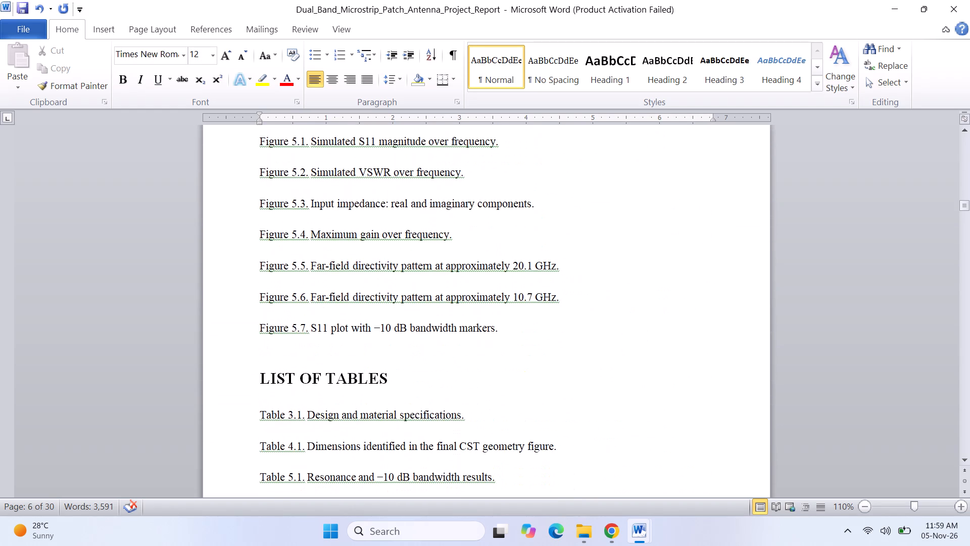
pyautogui.scroll(-6, 599, 312)
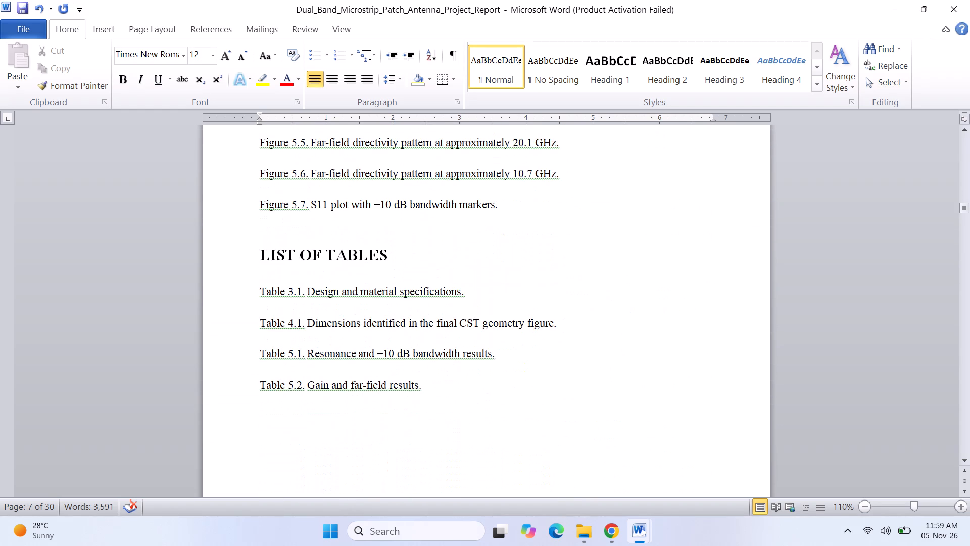
pyautogui.scroll(-14, 599, 312)
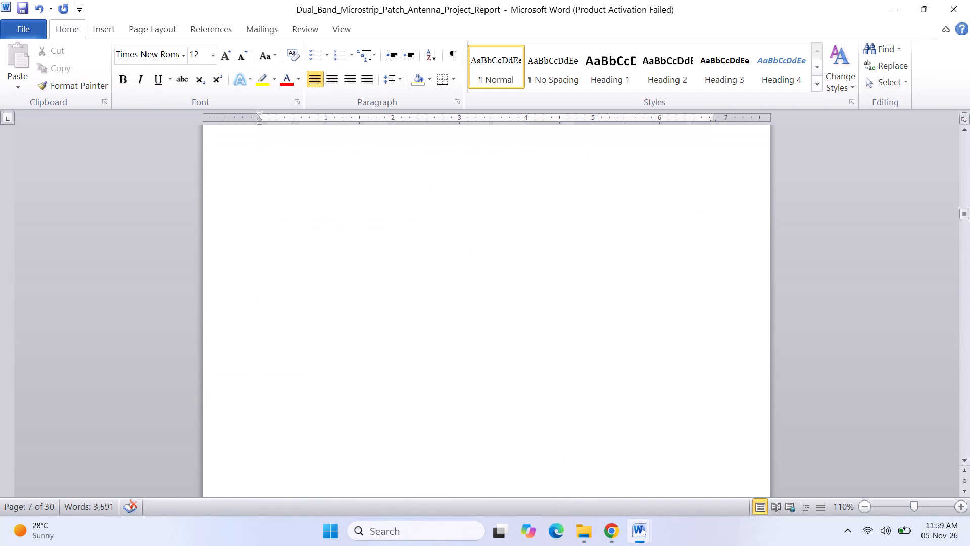
pyautogui.scroll(-11, 599, 312)
pyautogui.scroll(8, 599, 312)
pyautogui.scroll(-15, 599, 312)
pyautogui.scroll(-10, 599, 312)
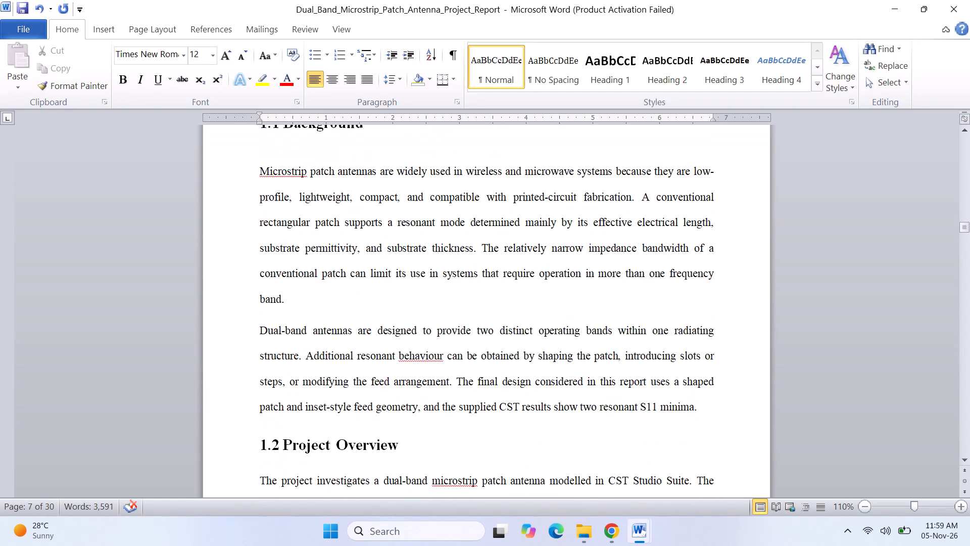
pyautogui.scroll(-20, 599, 312)
pyautogui.scroll(-16, 599, 312)
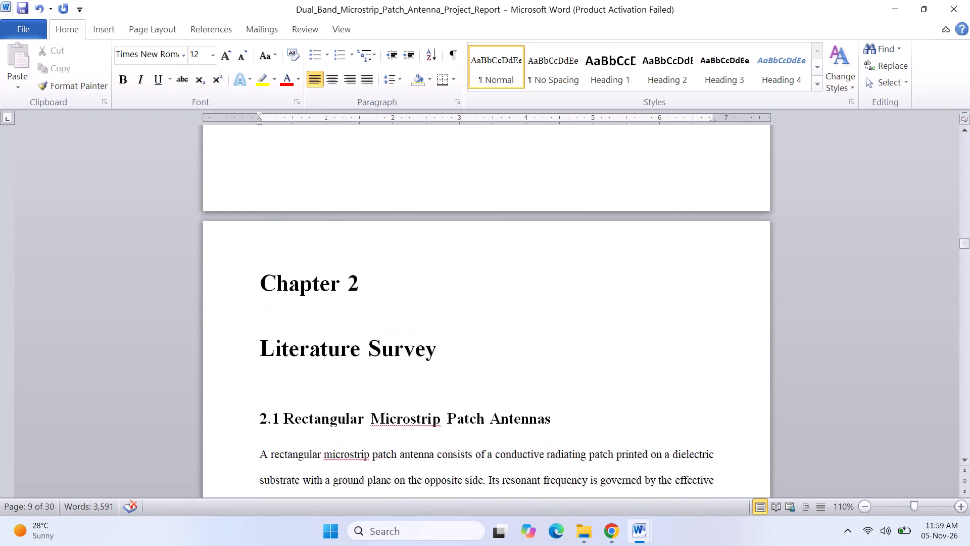
pyautogui.scroll(-4, 599, 312)
pyautogui.scroll(-18, 599, 312)
pyautogui.scroll(-20, 599, 312)
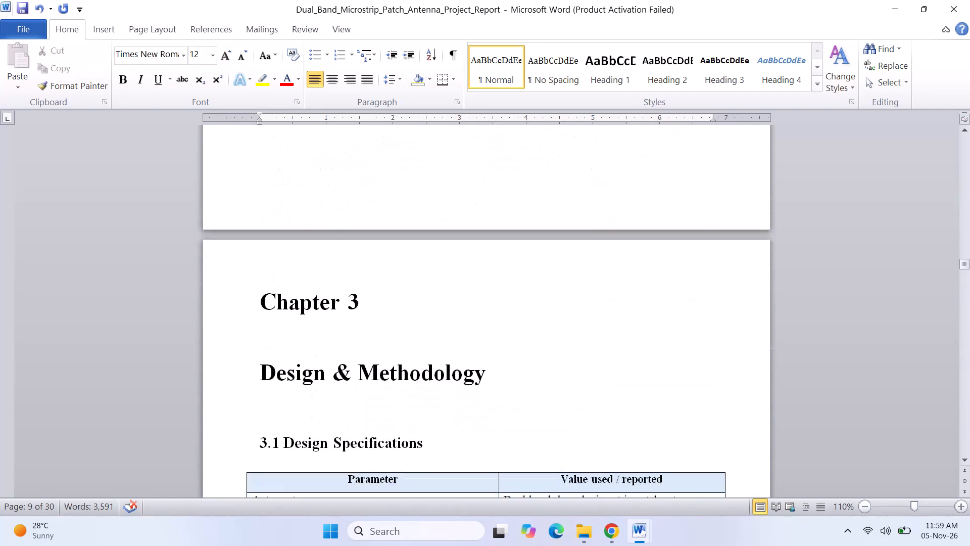
pyautogui.scroll(-15, 599, 312)
pyautogui.scroll(-9, 599, 312)
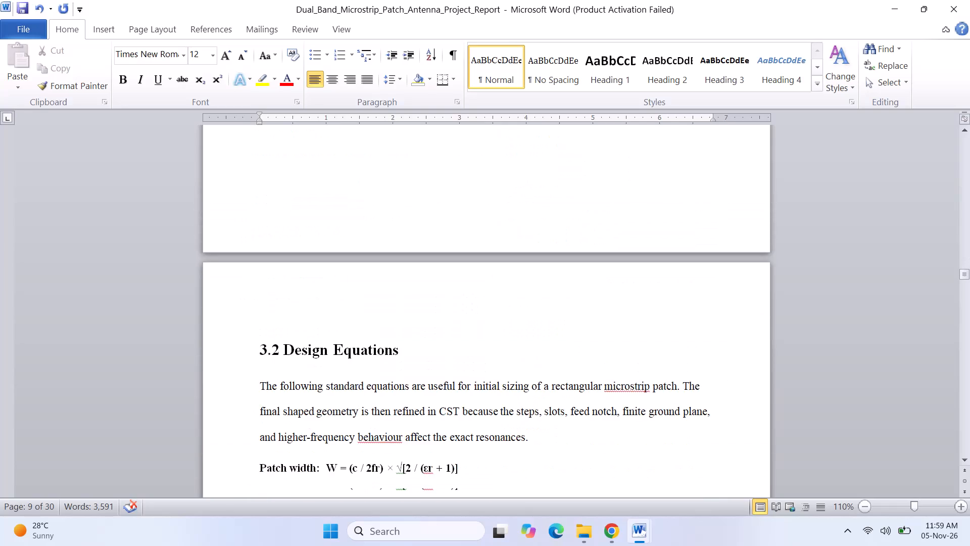
# Look back through the report from section 3.2 Design Equations to the LIST OF TABLES page.
pyautogui.scroll(15, 599, 312)
pyautogui.scroll(20, 599, 312)
pyautogui.scroll(4, 599, 312)
pyautogui.scroll(-1, 599, 312)
pyautogui.scroll(5, 599, 312)
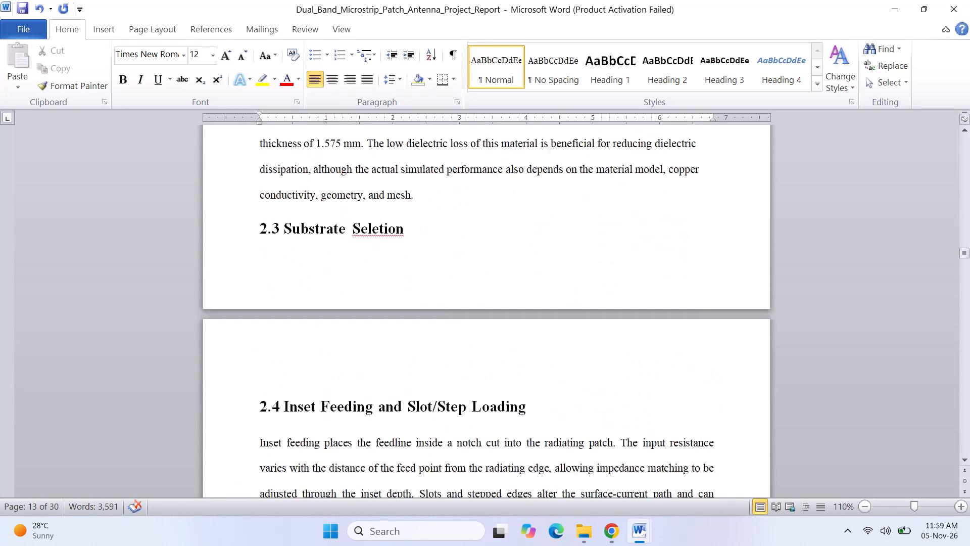
pyautogui.scroll(20, 599, 312)
pyautogui.scroll(20, 599, 312)
pyautogui.scroll(20, 599, 312)
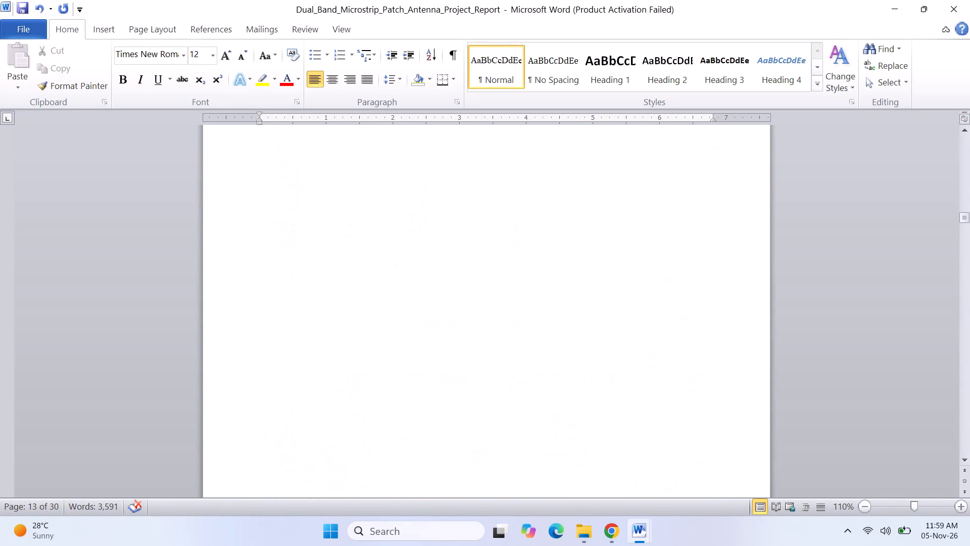
pyautogui.scroll(20, 599, 312)
pyautogui.scroll(15, 599, 312)
pyautogui.scroll(-8, 599, 312)
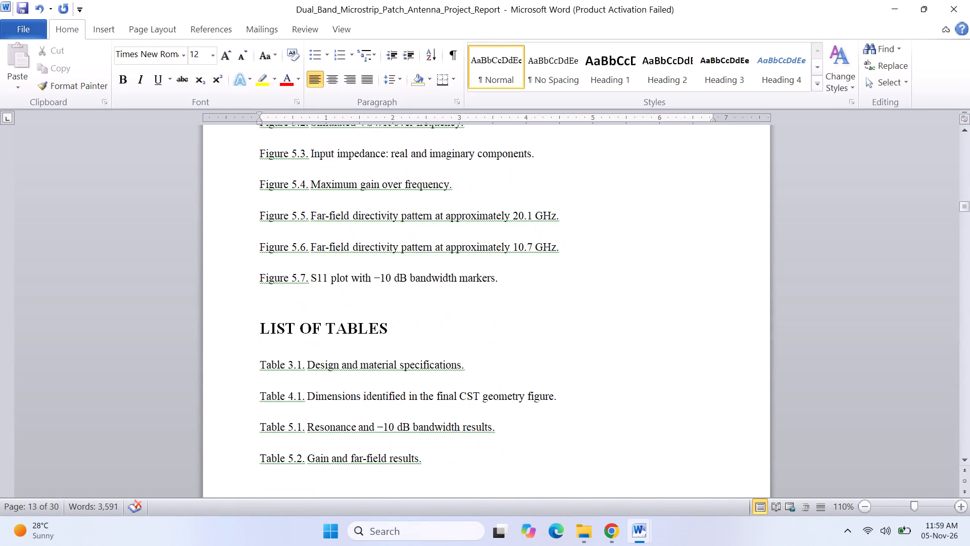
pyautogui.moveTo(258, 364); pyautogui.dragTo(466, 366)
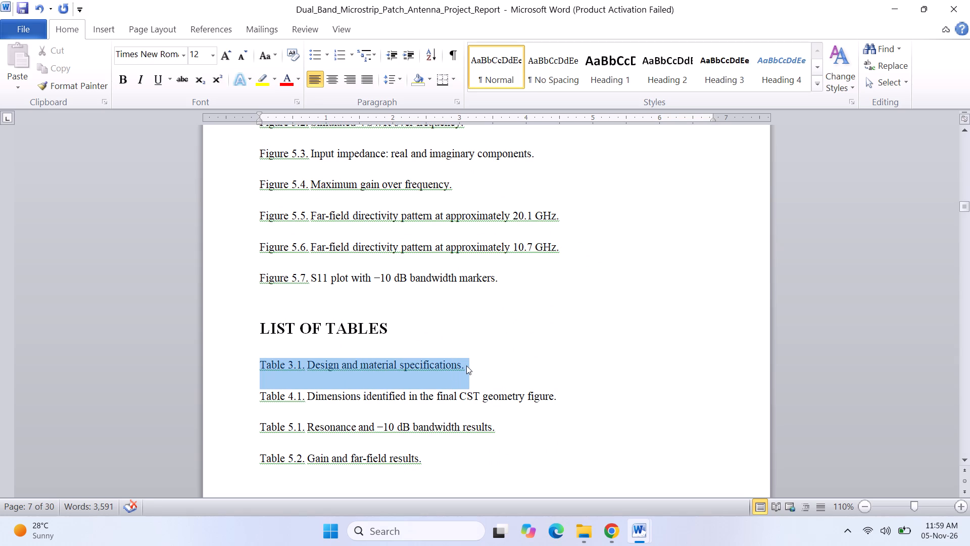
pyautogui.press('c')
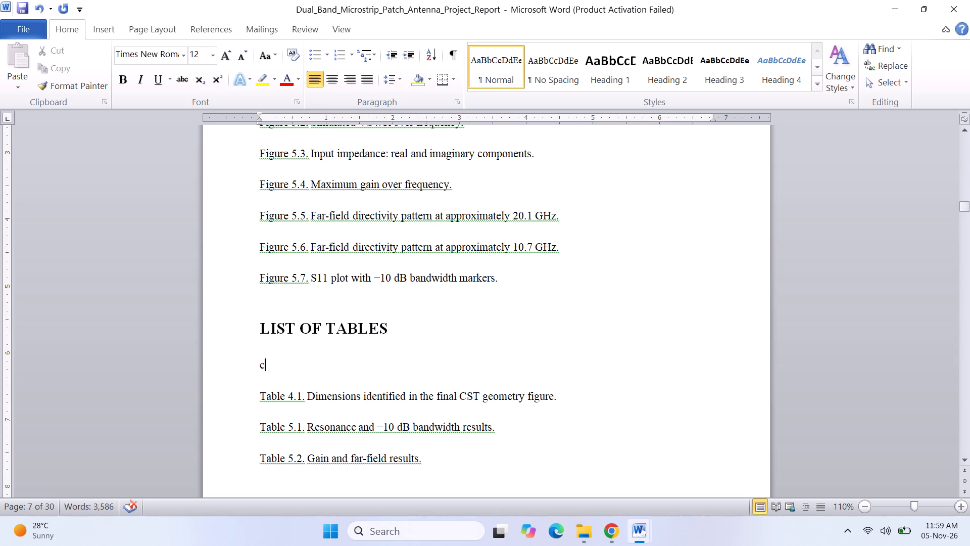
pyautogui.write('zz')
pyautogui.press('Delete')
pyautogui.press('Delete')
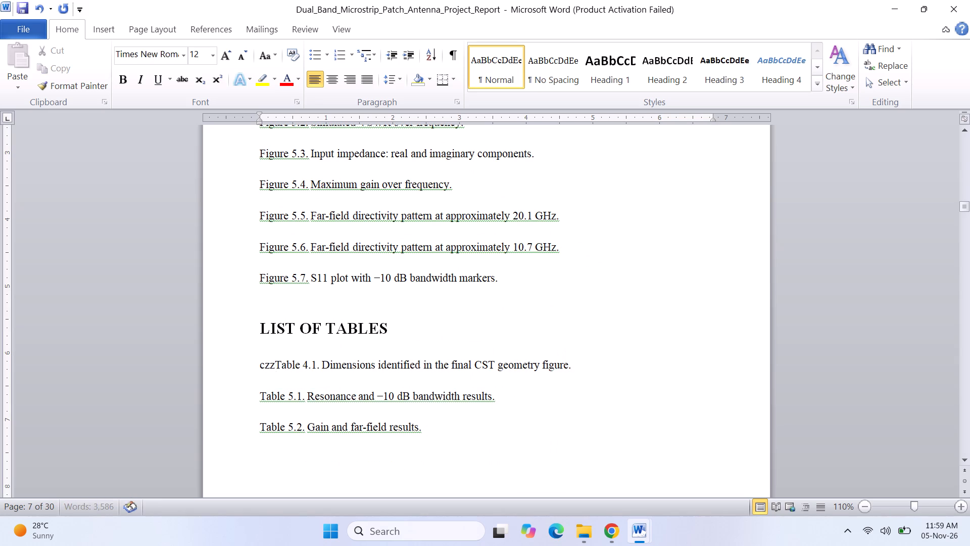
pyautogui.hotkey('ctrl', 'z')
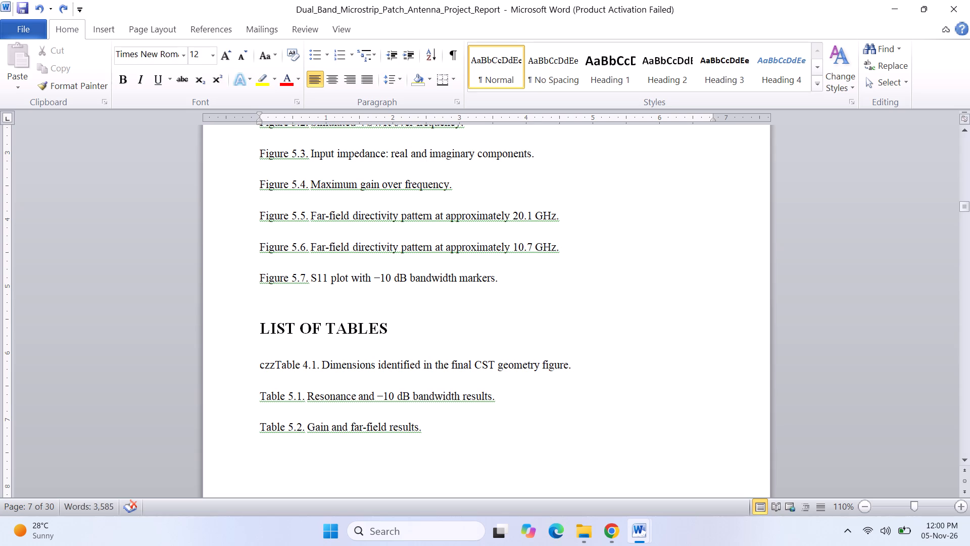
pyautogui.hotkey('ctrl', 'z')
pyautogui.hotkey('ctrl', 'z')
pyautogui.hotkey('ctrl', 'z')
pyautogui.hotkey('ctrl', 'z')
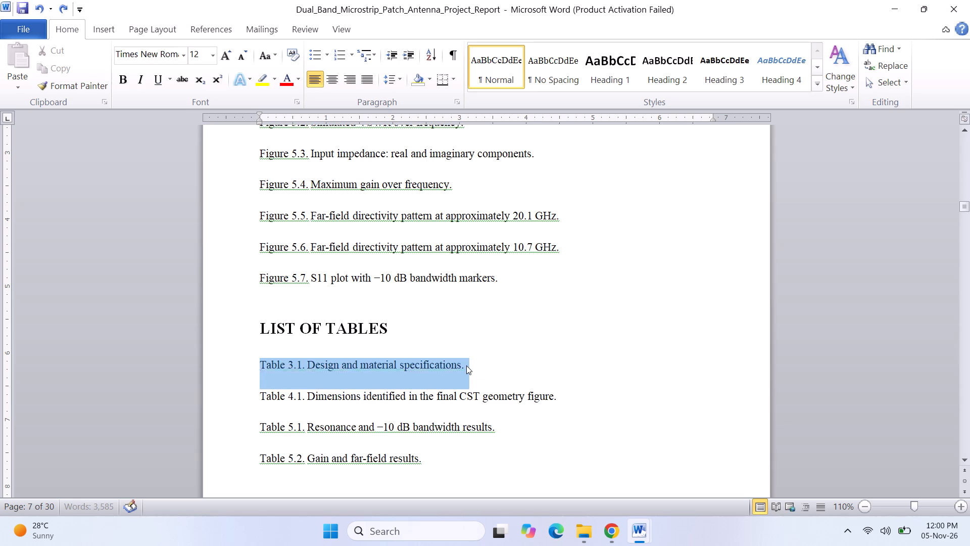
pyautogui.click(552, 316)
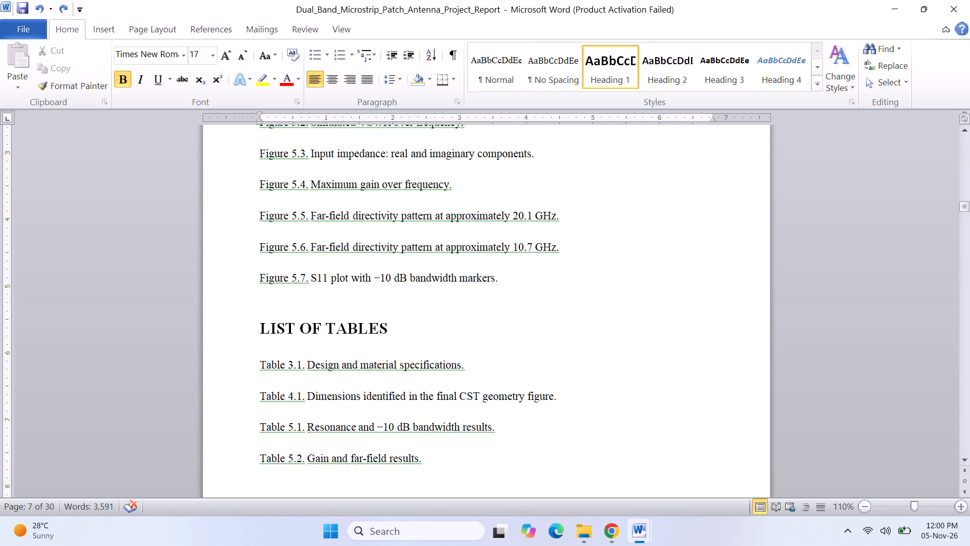
# Copy the "Table 3.1. Design and material specifications." entry from the List of Tables and paste it as text only below the specifications table.
pyautogui.moveTo(259, 365); pyautogui.dragTo(495, 378)
pyautogui.rightClick(495, 378)
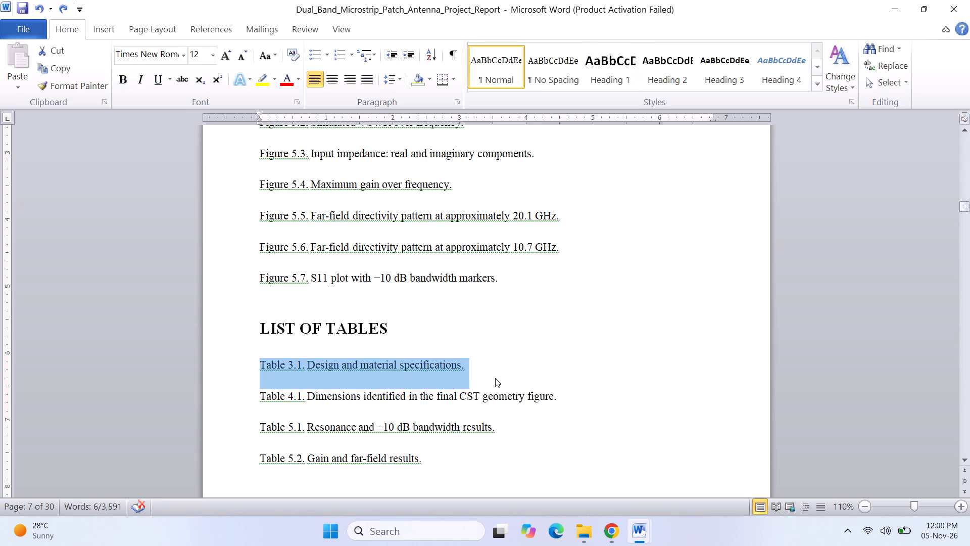
pyautogui.click(546, 145)
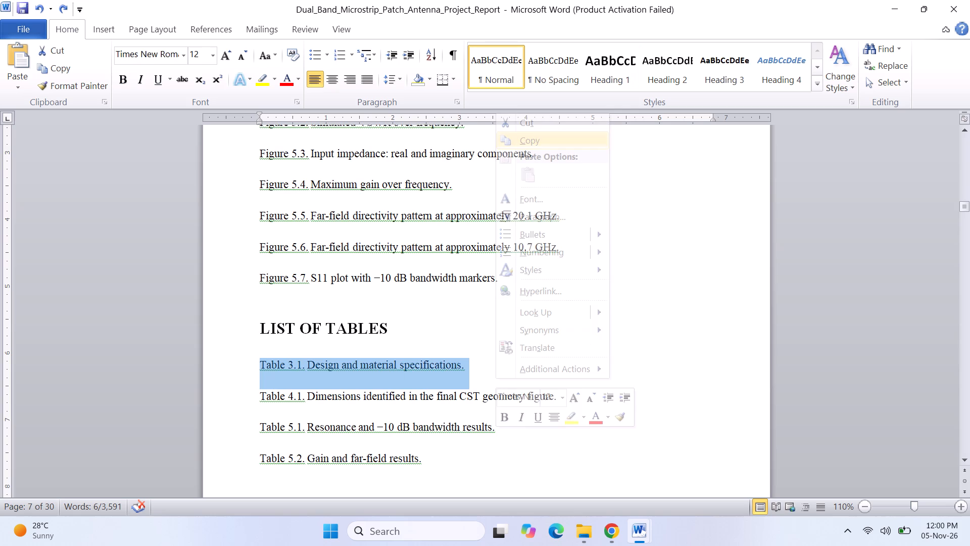
pyautogui.scroll(-20, 425, 334)
pyautogui.scroll(-1, 425, 334)
pyautogui.scroll(-20, 425, 334)
pyautogui.scroll(-13, 425, 334)
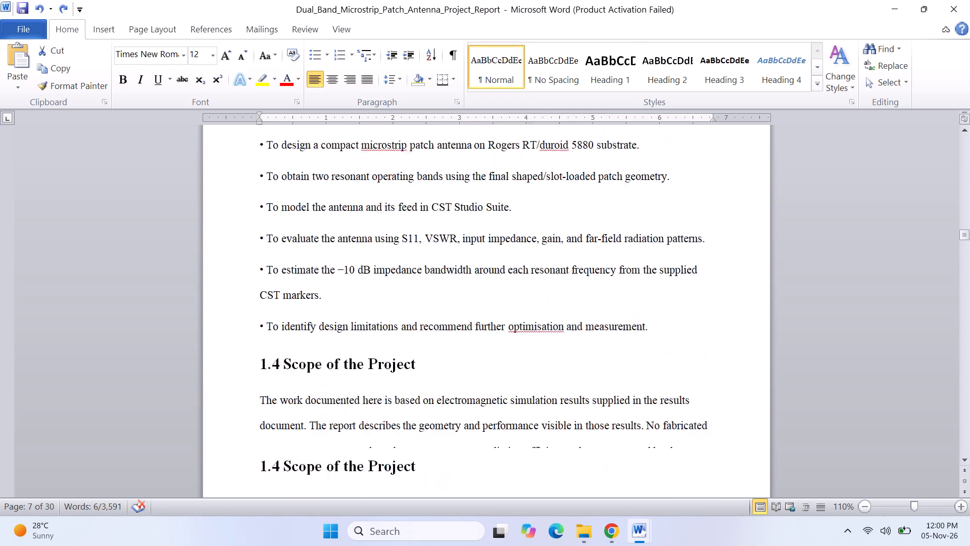
pyautogui.scroll(-20, 425, 334)
pyautogui.scroll(-20, 425, 334)
pyautogui.scroll(-20, 425, 334)
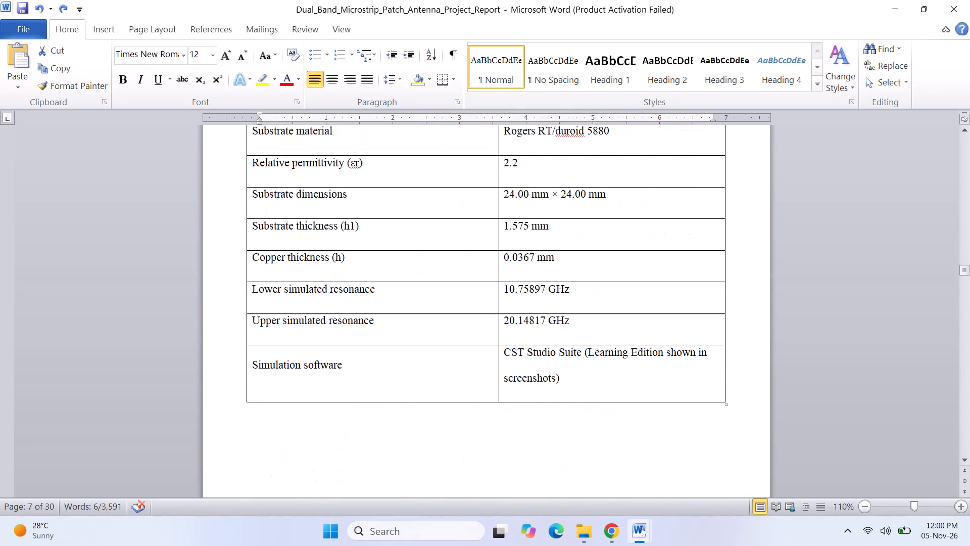
pyautogui.moveTo(425, 334); pyautogui.dragTo(430, 290)
pyautogui.scroll(-5, 430, 290)
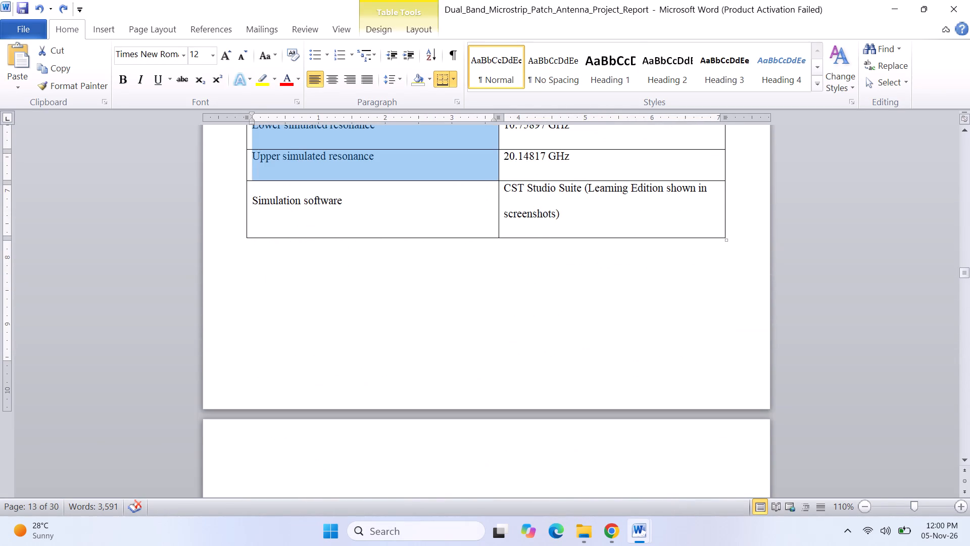
pyautogui.click(387, 295)
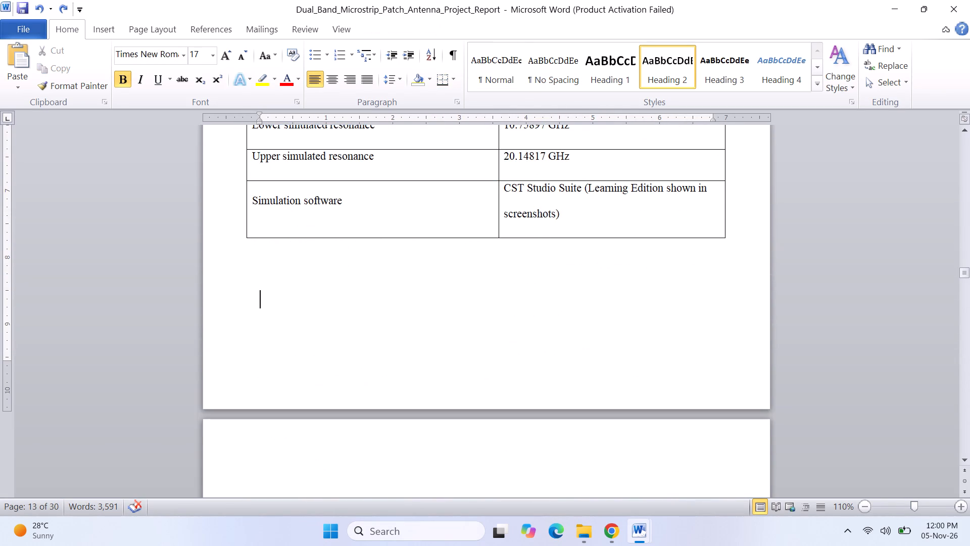
pyautogui.rightClick(380, 280)
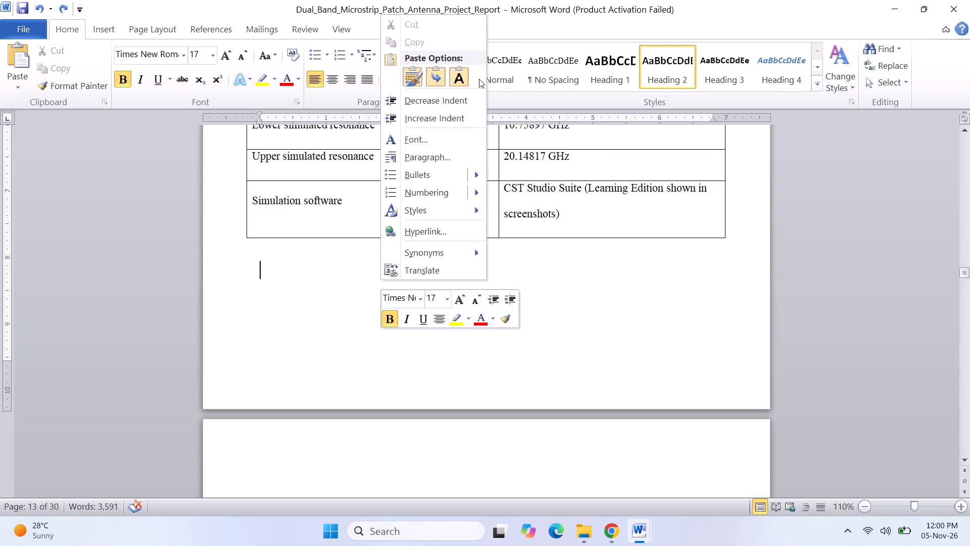
pyautogui.click(464, 76)
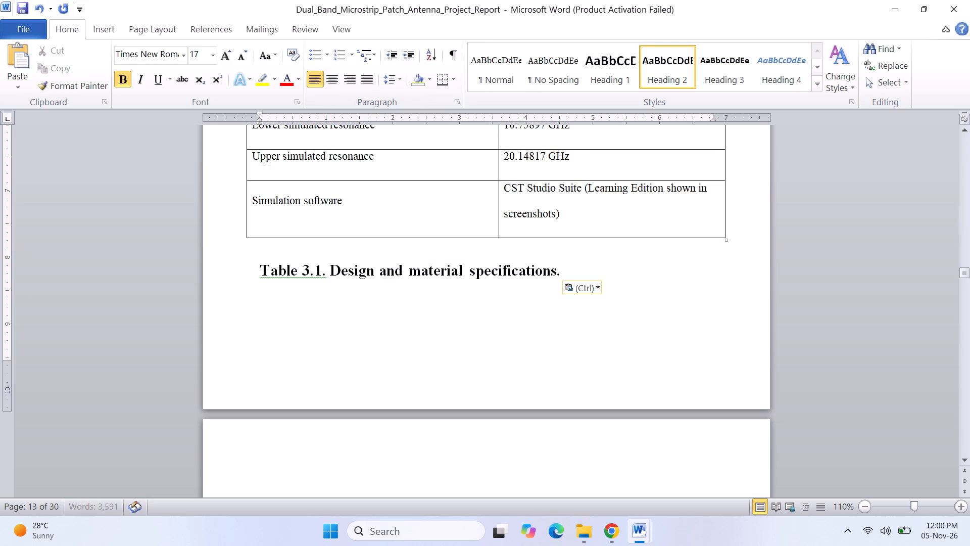
# Set the pasted Table 3.1 caption text to font size 12 and remove its bold formatting.
pyautogui.moveTo(260, 272); pyautogui.dragTo(504, 280)
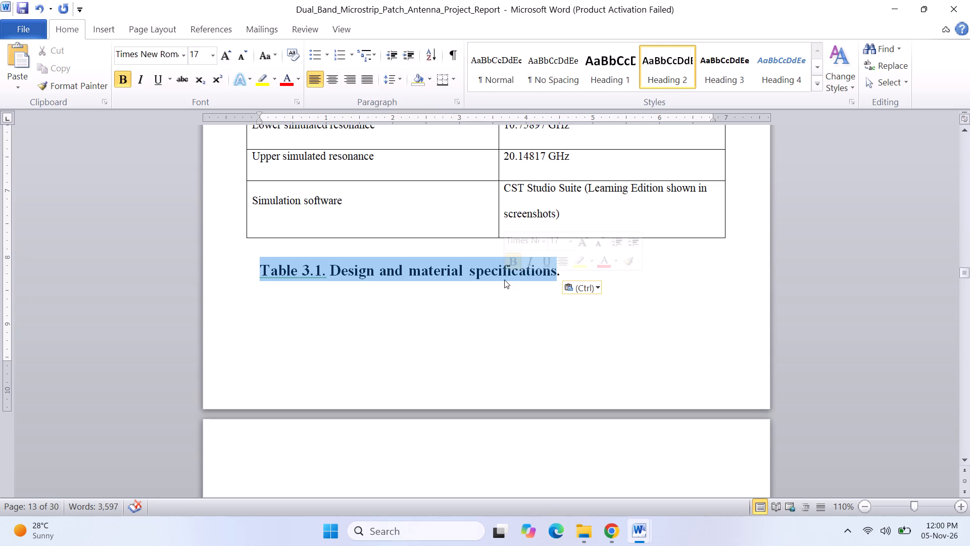
pyautogui.click(209, 57)
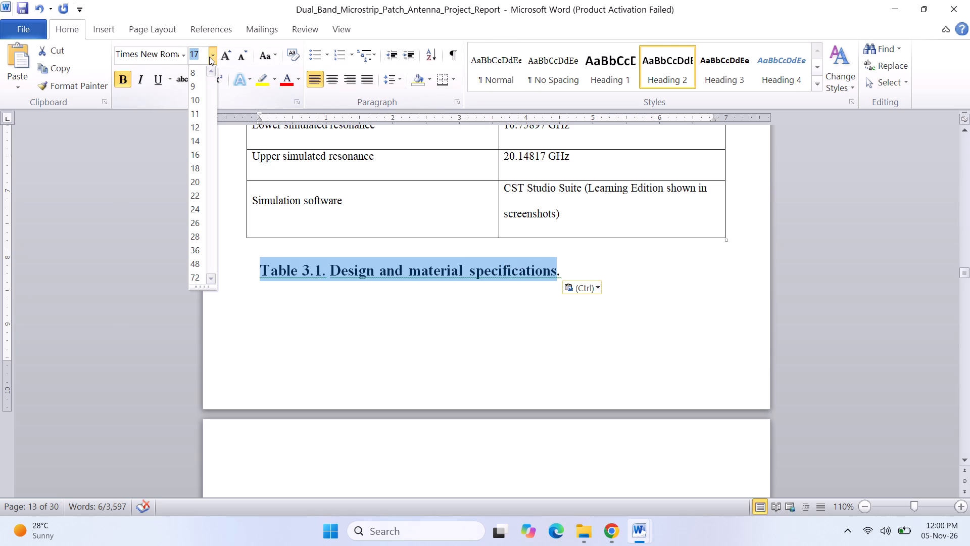
pyautogui.click(200, 129)
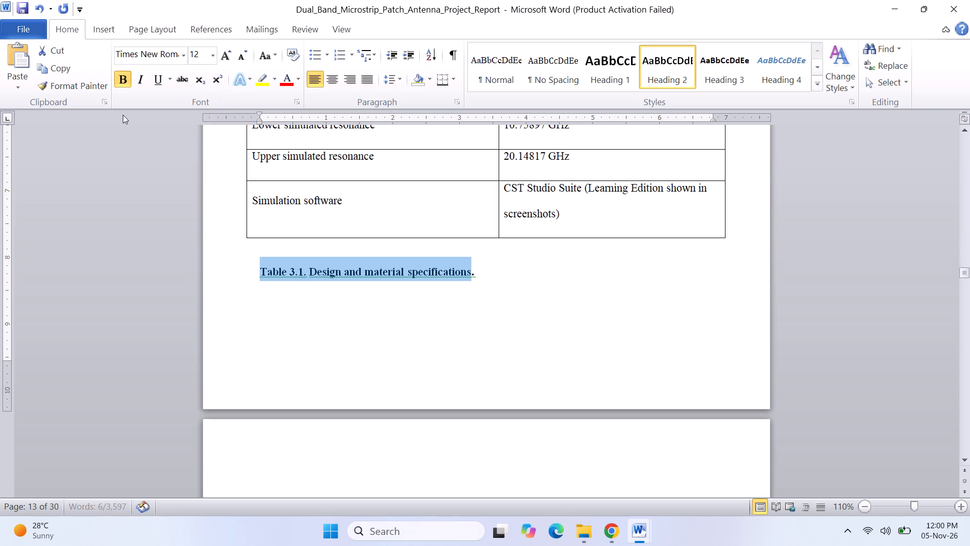
pyautogui.click(124, 79)
pyautogui.click(454, 319)
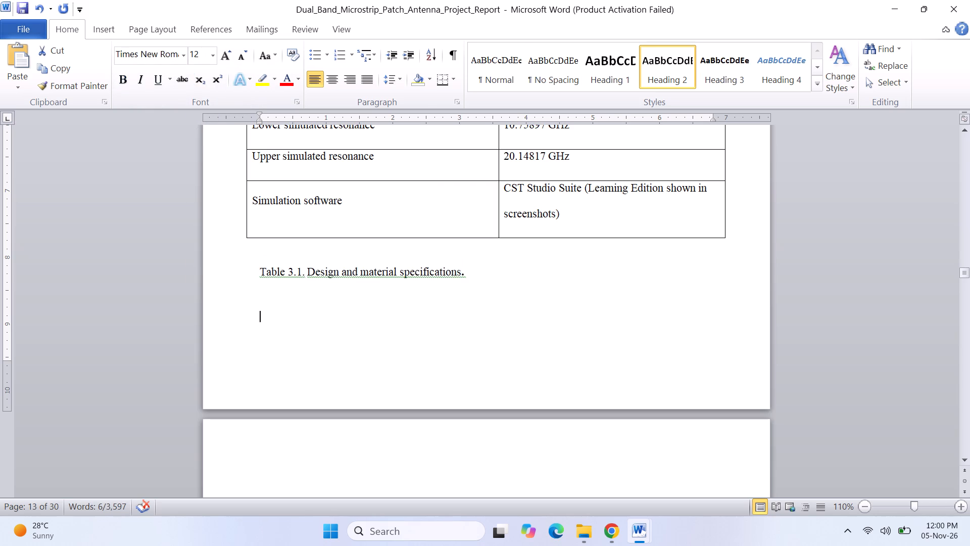
# Remove the blank line between the specifications table and its Table 3.1 caption, and justify the caption.
pyautogui.click(255, 267)
pyautogui.press('BackSpace')
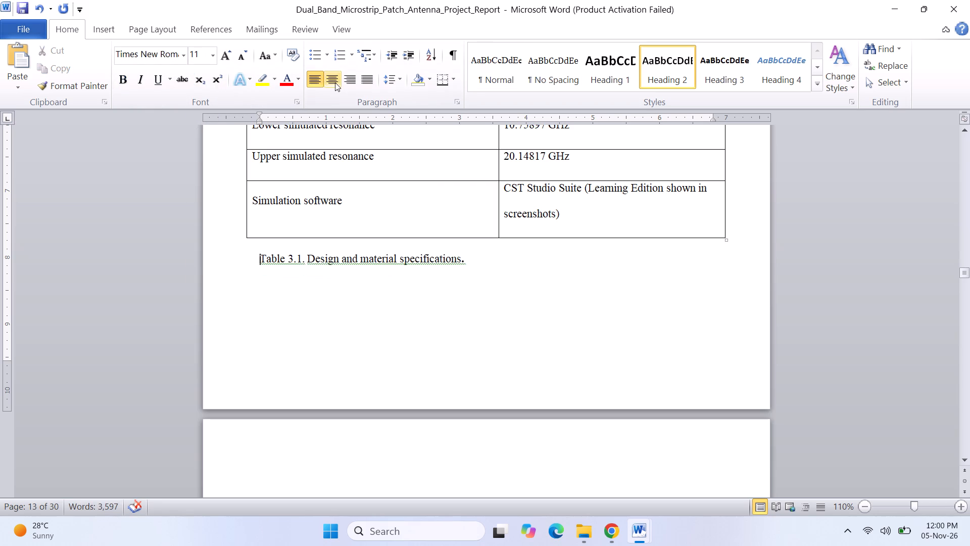
pyautogui.click(364, 79)
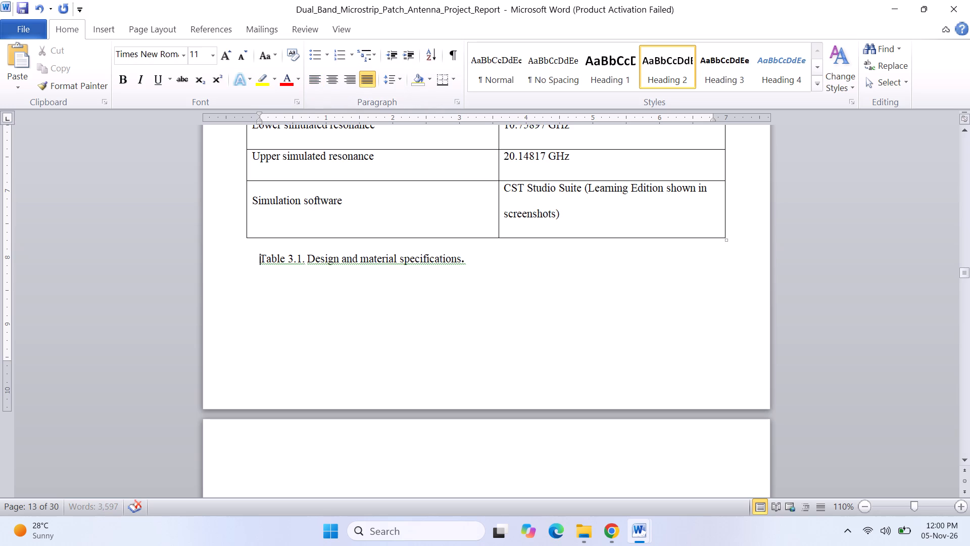
pyautogui.moveTo(260, 258); pyautogui.dragTo(468, 275)
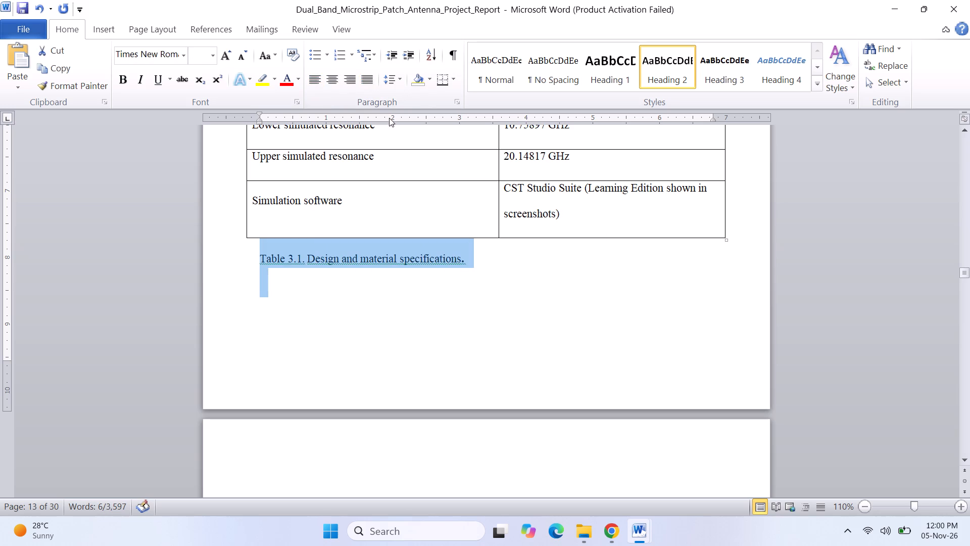
pyautogui.click(371, 81)
pyautogui.click(371, 81)
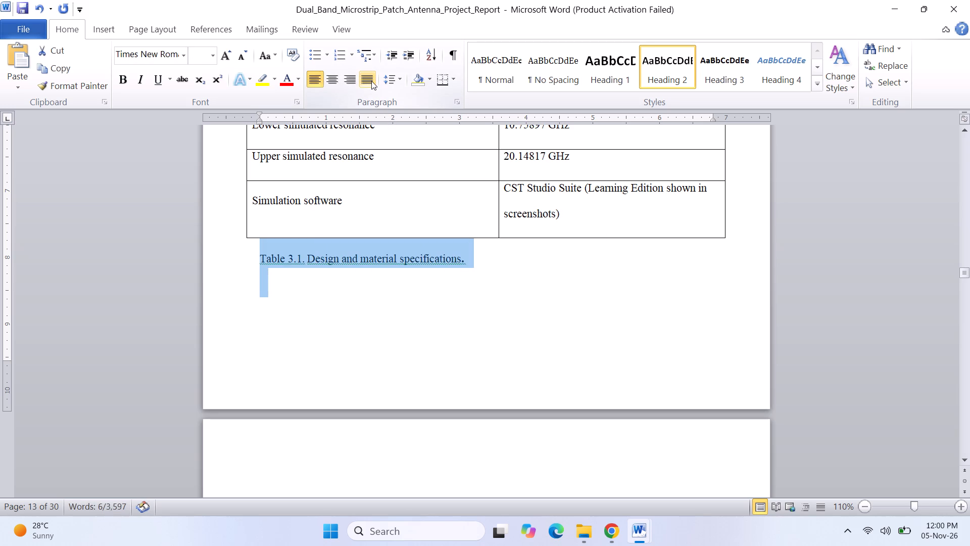
pyautogui.click(371, 81)
pyautogui.doubleClick(371, 81)
pyautogui.click(190, 274)
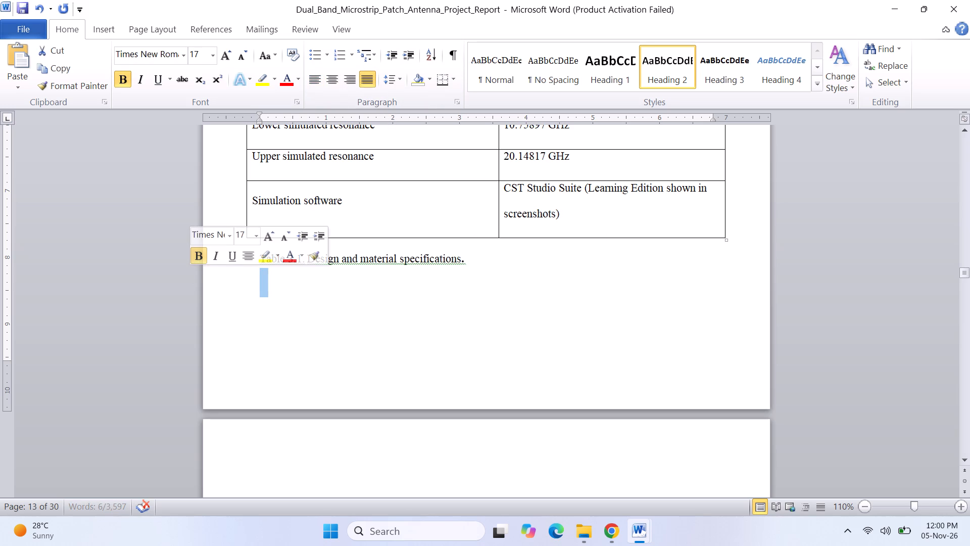
pyautogui.click(243, 264)
pyautogui.click(243, 272)
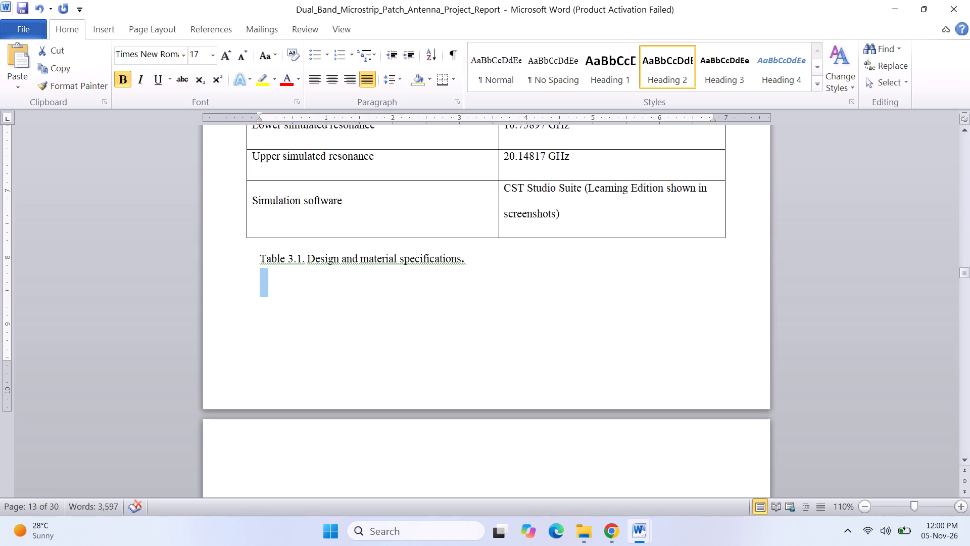
# Insert leading spaces before the Table 3.1 caption to place it roughly centred beneath the specifications table.
pyautogui.click(260, 258)
pyautogui.press('space')
pyautogui.press('space')
pyautogui.press('space')
pyautogui.press('space')
pyautogui.press('space')
pyautogui.press('space')
pyautogui.press('space')
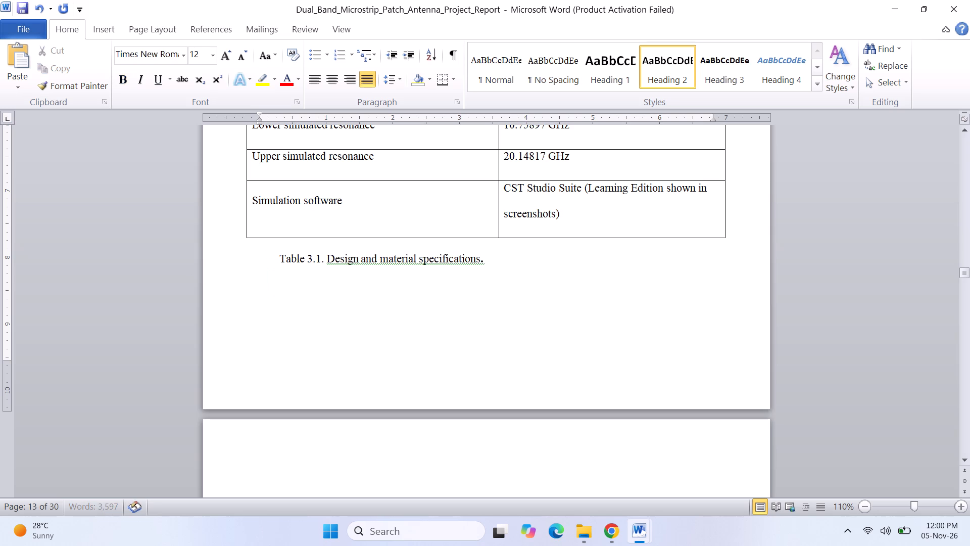
pyautogui.press('space')
pyautogui.press('space')
pyautogui.press('space')
pyautogui.press('space')
pyautogui.press('space')
pyautogui.press('space')
pyautogui.press('space')
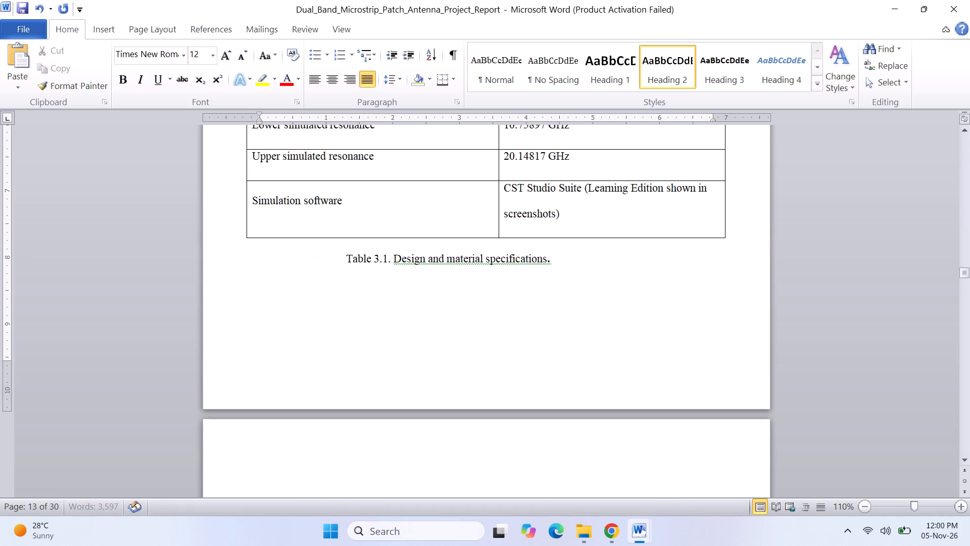
pyautogui.press('space')
pyautogui.press('space')
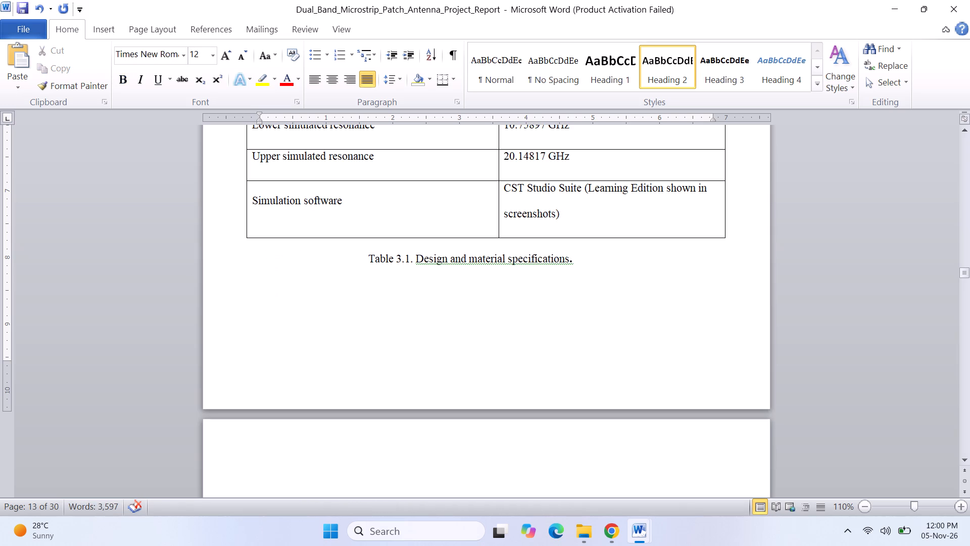
pyautogui.press('Tab')
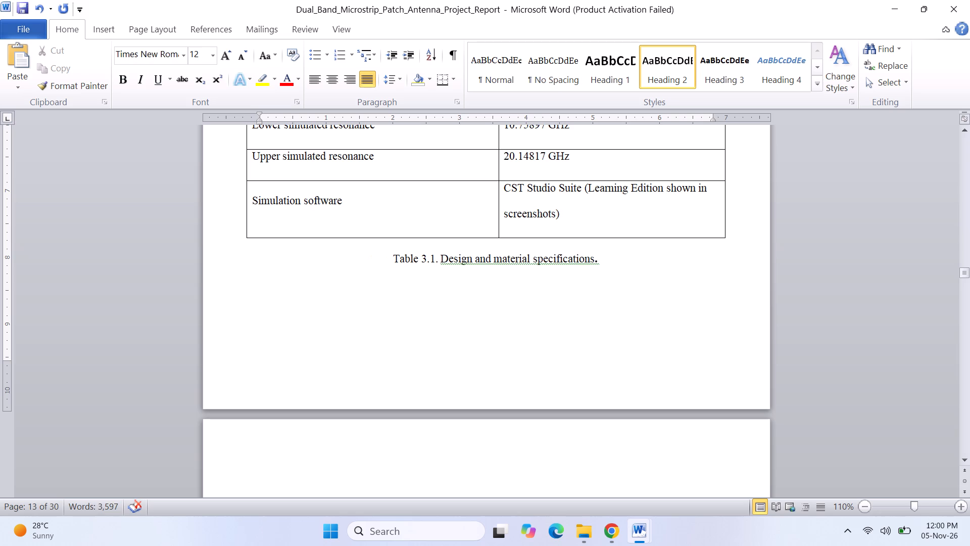
pyautogui.press('BackSpace')
pyautogui.press('Left')
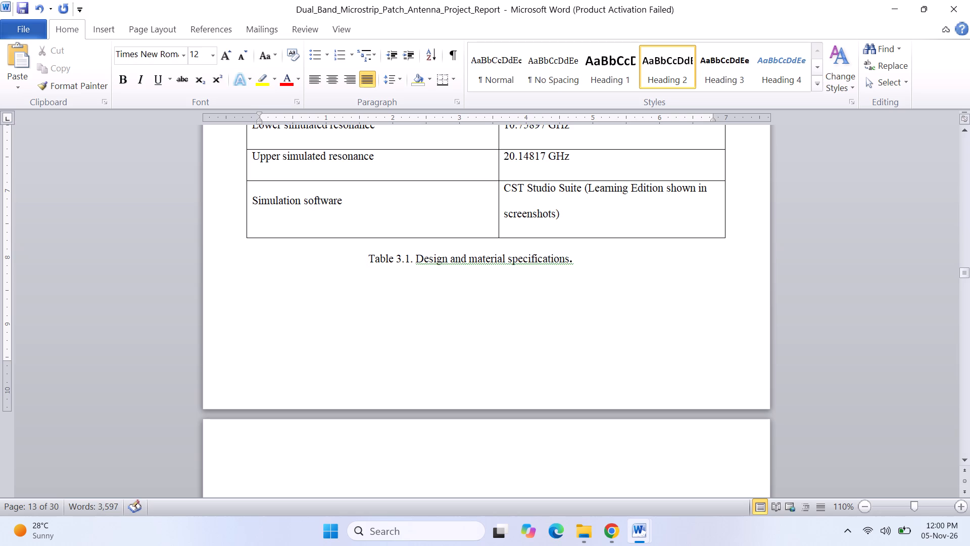
pyautogui.press('Left')
pyautogui.press('Left')
# Look through the pages after the Table 3.1 caption, sections 3.2 to 4.2, for the next table that needs a caption.
pyautogui.scroll(-8, 564, 366)
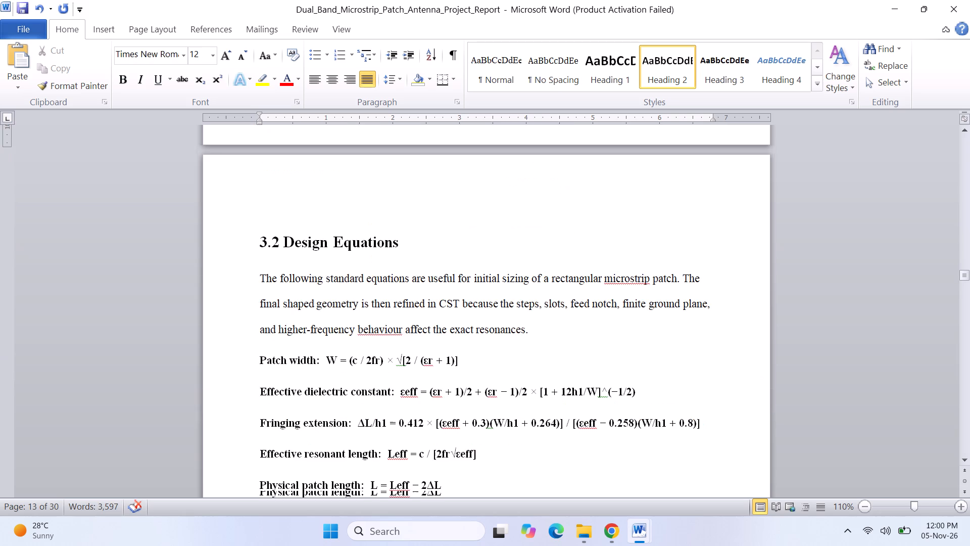
pyautogui.scroll(-17, 564, 366)
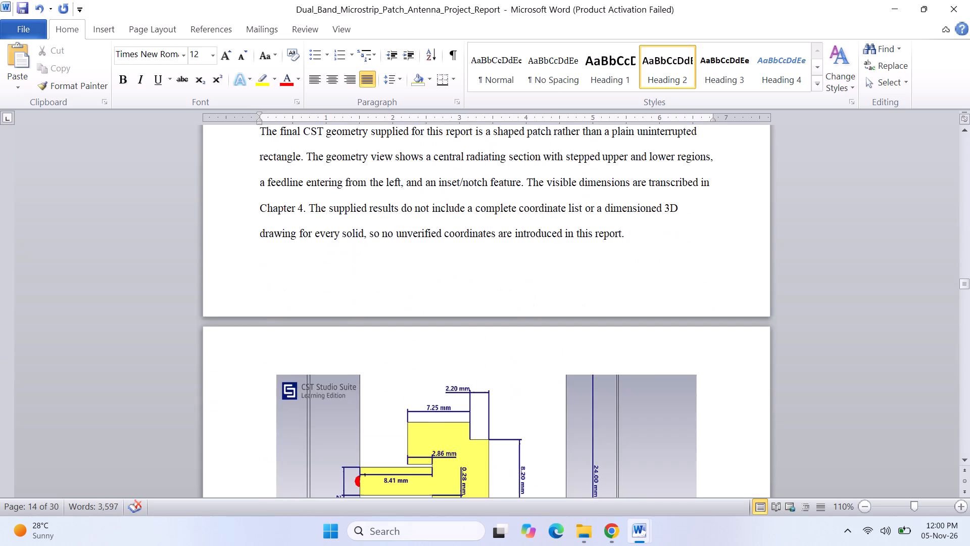
pyautogui.scroll(-7, 564, 366)
pyautogui.scroll(-17, 564, 366)
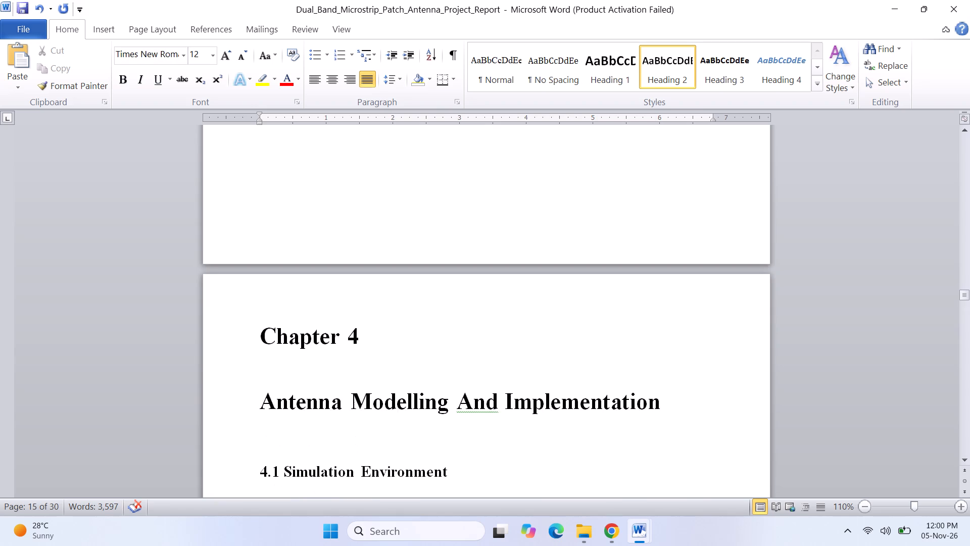
pyautogui.scroll(-6, 564, 366)
pyautogui.scroll(11, 564, 366)
pyautogui.scroll(-20, 564, 366)
pyautogui.scroll(-3, 564, 366)
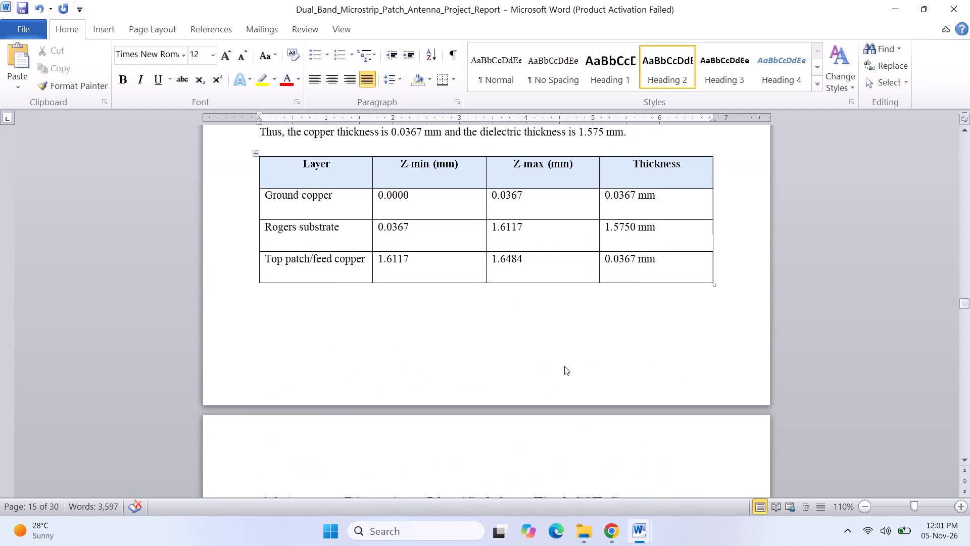
pyautogui.scroll(13, 564, 366)
pyautogui.scroll(-5, 564, 366)
# Copy the "Table 4.1. Dimensions identified in the final CST geometry figure." entry from the List of Tables and paste it below the section 4.2 layer table, merging formatting.
pyautogui.scroll(9, 564, 366)
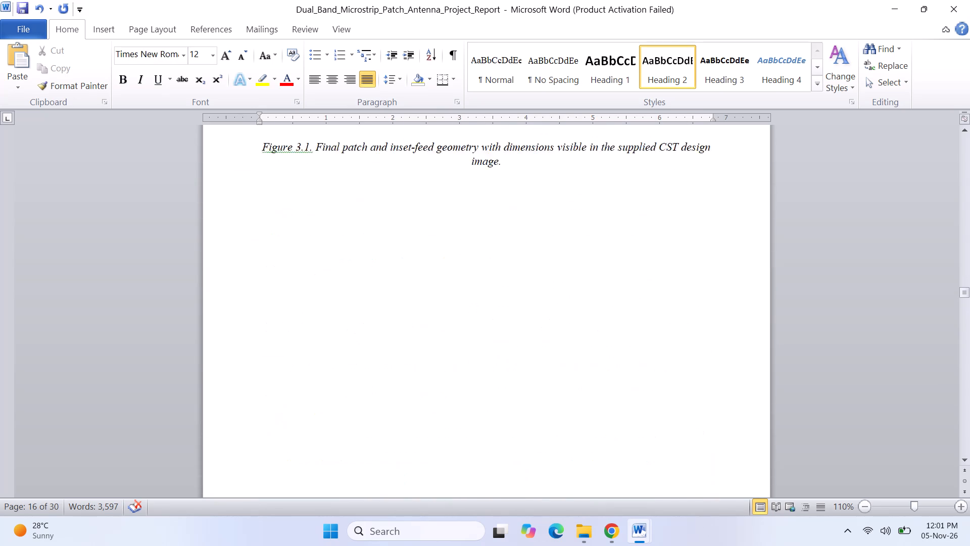
pyautogui.scroll(20, 564, 366)
pyautogui.scroll(20, 564, 366)
pyautogui.scroll(20, 564, 366)
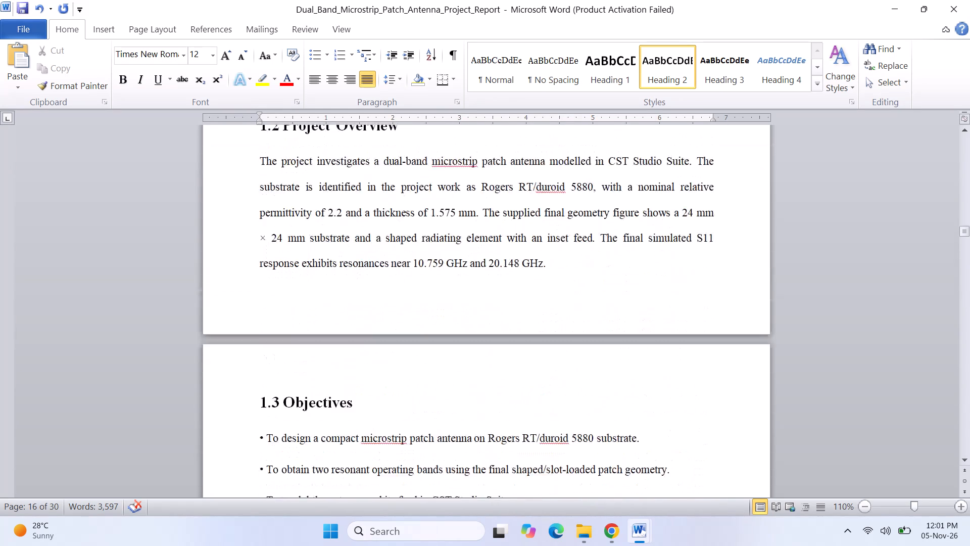
pyautogui.scroll(20, 564, 366)
pyautogui.scroll(20, 564, 366)
pyautogui.scroll(20, 564, 366)
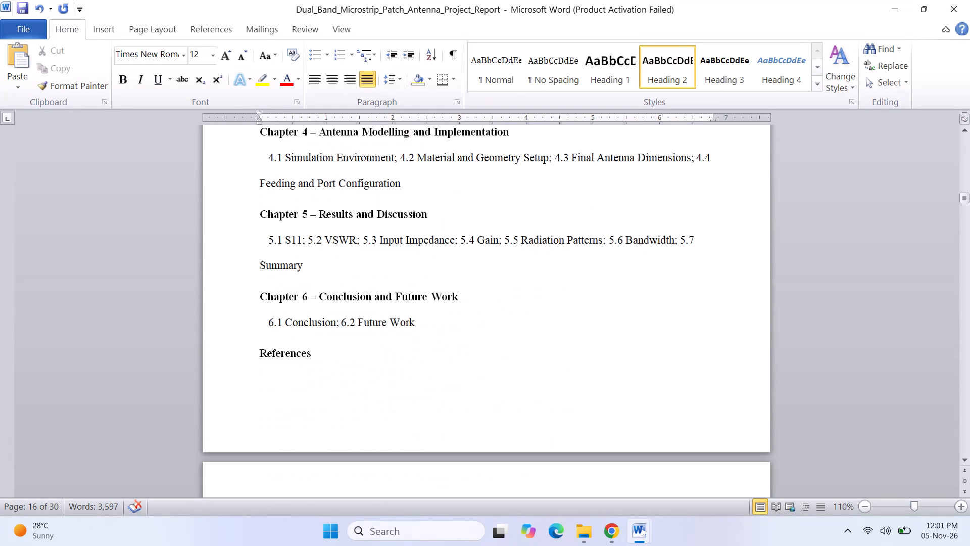
pyautogui.scroll(10, 564, 366)
pyautogui.scroll(-5, 564, 366)
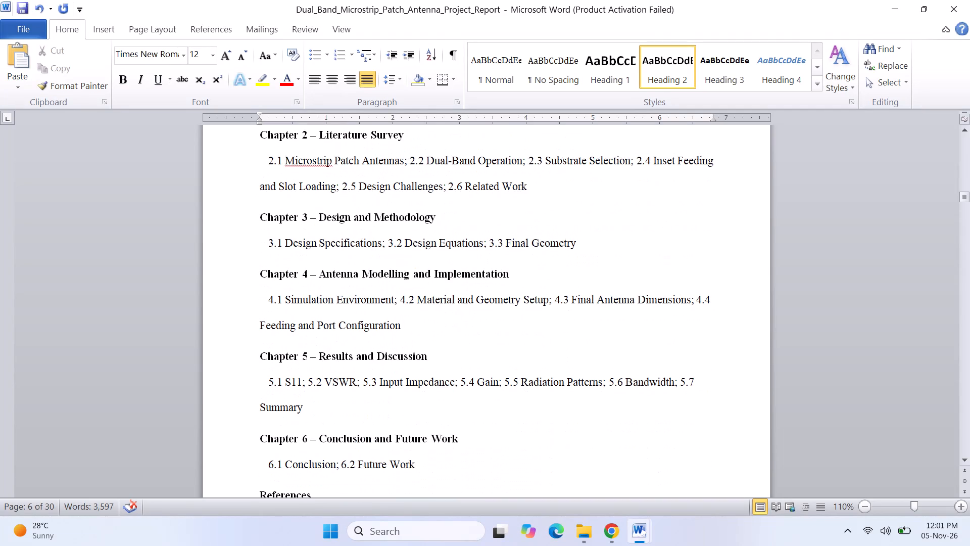
pyautogui.scroll(14, 383, 359)
pyautogui.scroll(17, 383, 359)
pyautogui.scroll(-20, 383, 359)
pyautogui.scroll(-15, 383, 359)
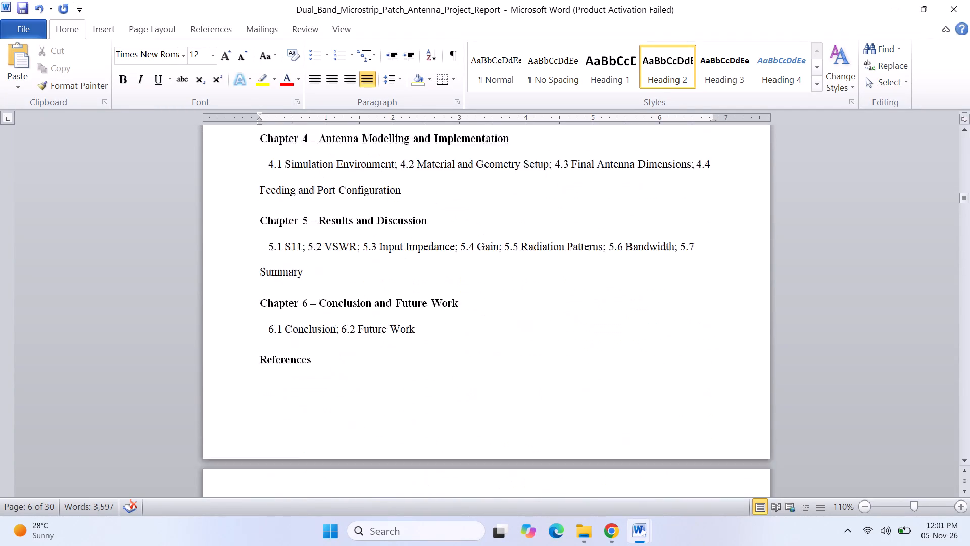
pyautogui.scroll(-19, 383, 359)
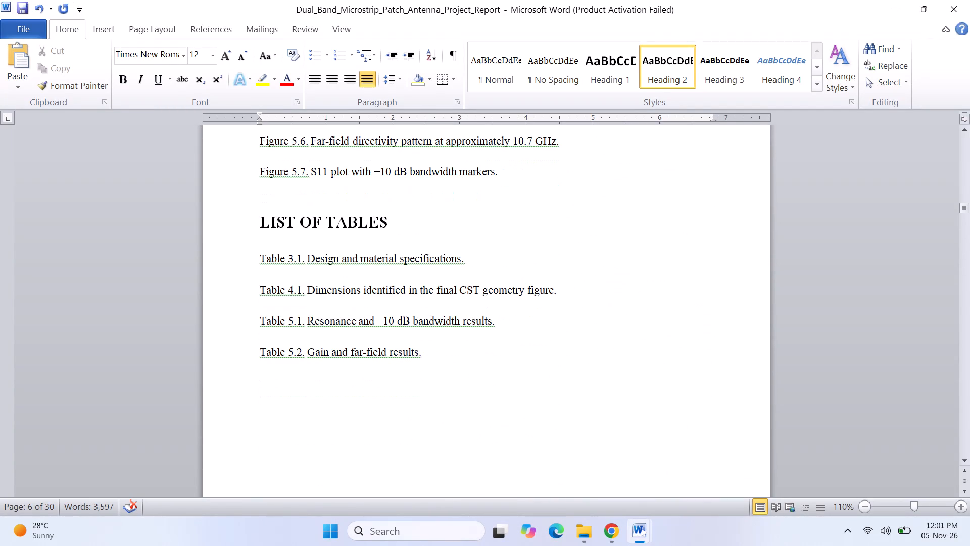
pyautogui.moveTo(257, 286); pyautogui.dragTo(411, 283)
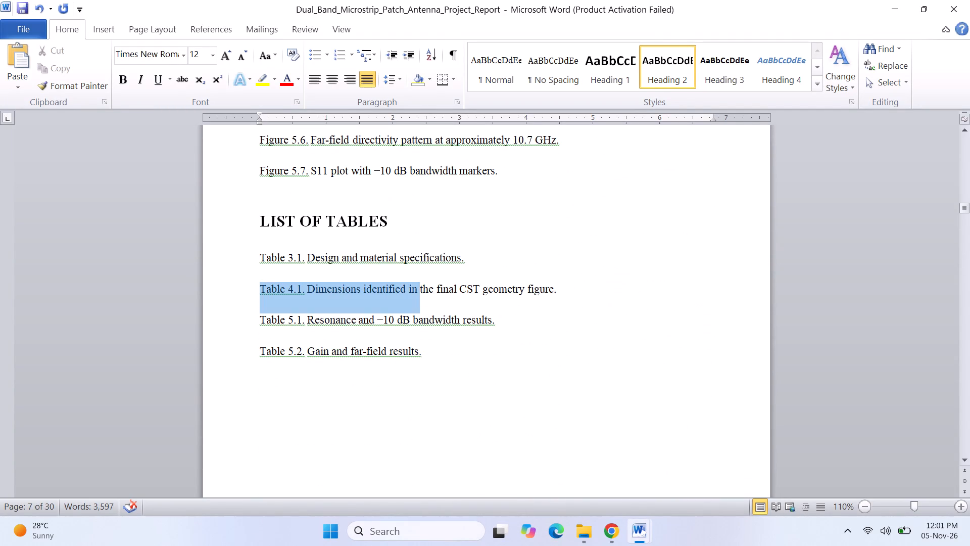
pyautogui.moveTo(411, 283); pyautogui.dragTo(554, 287)
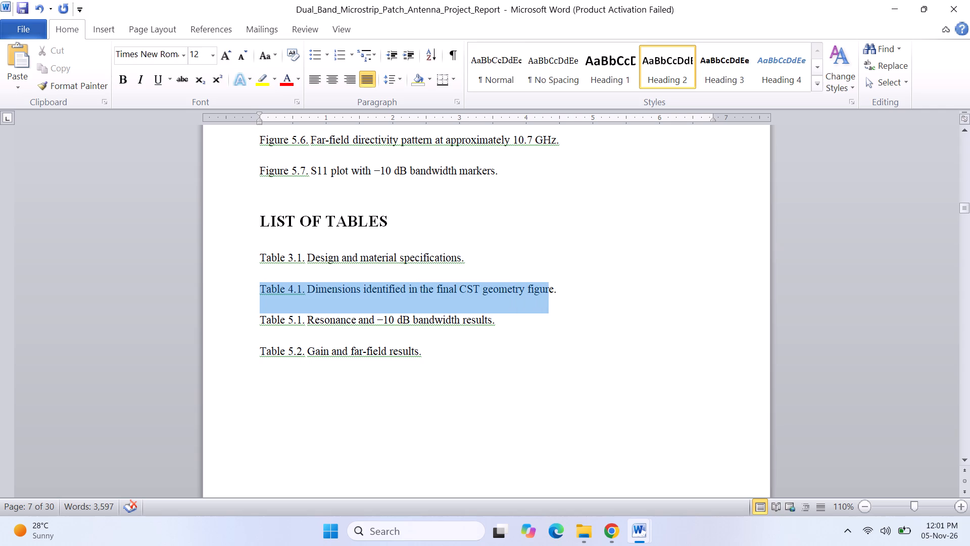
pyautogui.moveTo(554, 287); pyautogui.dragTo(555, 289)
pyautogui.rightClick(555, 289)
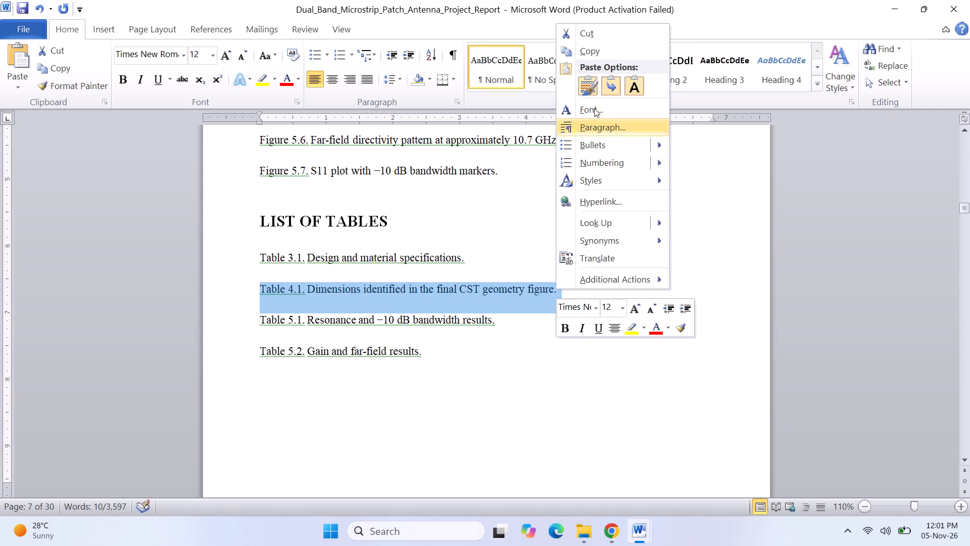
pyautogui.click(603, 51)
pyautogui.scroll(-20, 445, 341)
pyautogui.scroll(-15, 445, 341)
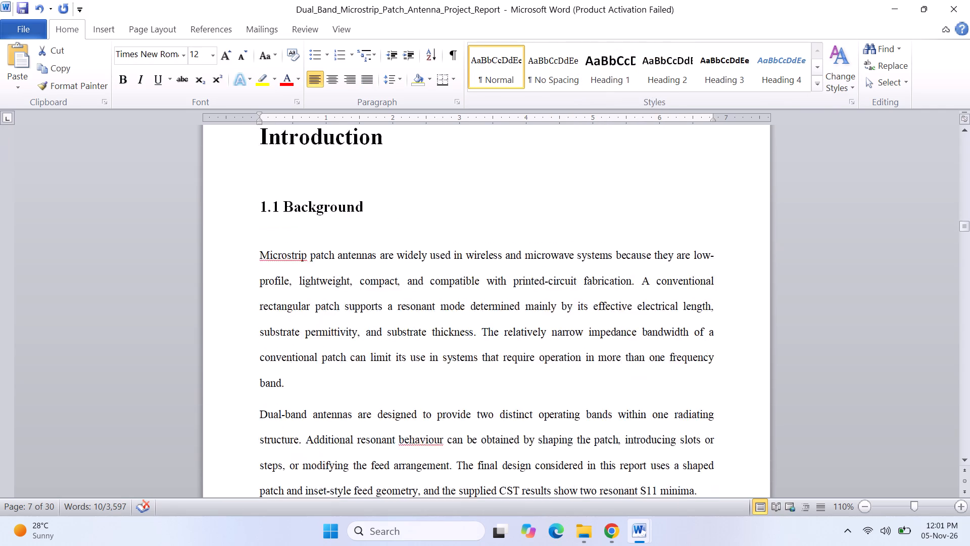
pyautogui.scroll(-20, 445, 341)
pyautogui.scroll(-20, 445, 341)
pyautogui.scroll(-20, 445, 341)
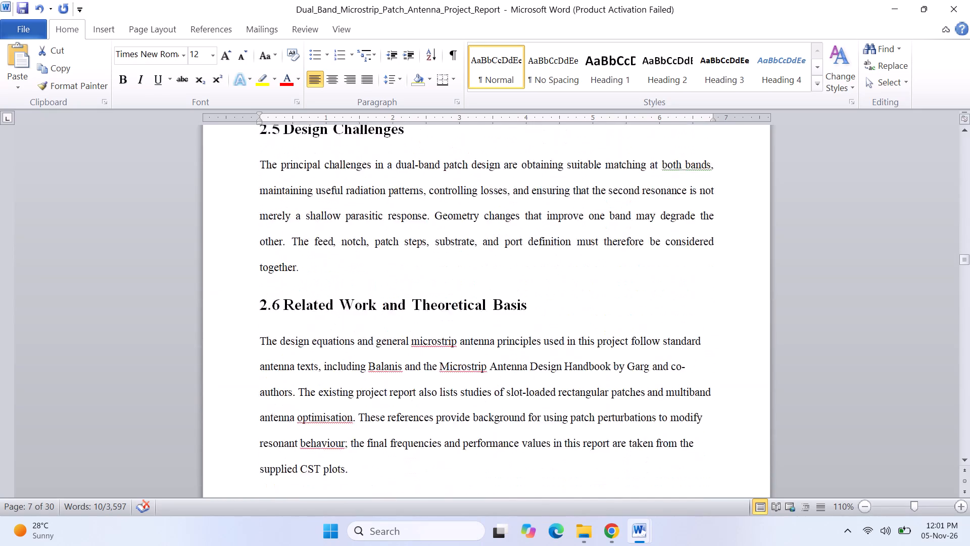
pyautogui.scroll(-20, 445, 341)
pyautogui.scroll(-20, 445, 341)
pyautogui.scroll(-14, 445, 341)
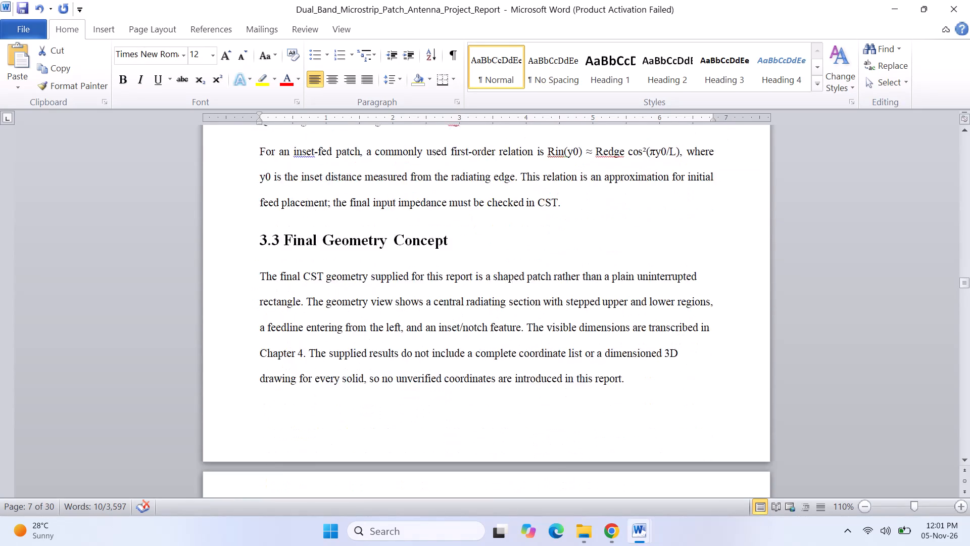
pyautogui.scroll(-20, 445, 341)
pyautogui.scroll(-20, 445, 341)
pyautogui.scroll(-1, 445, 341)
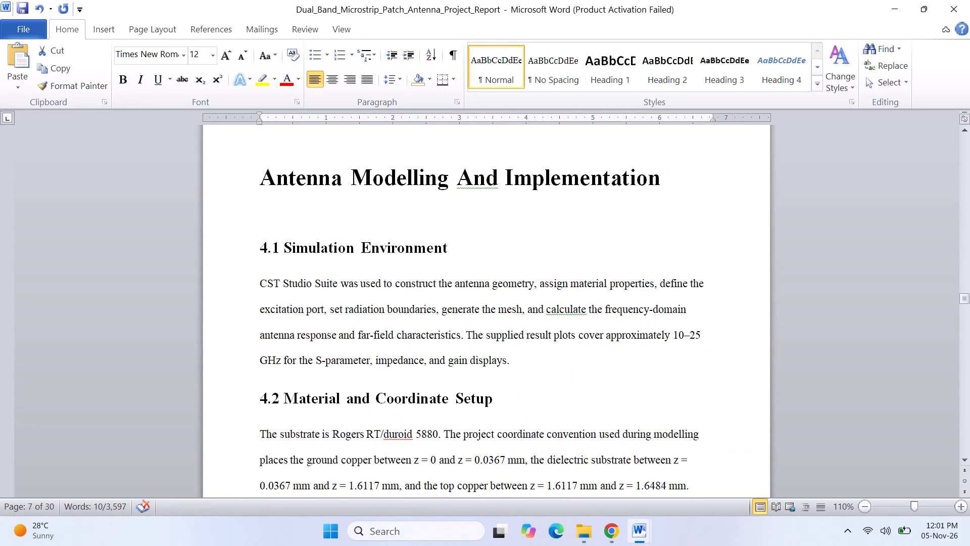
pyautogui.scroll(-11, 445, 341)
pyautogui.click(389, 294)
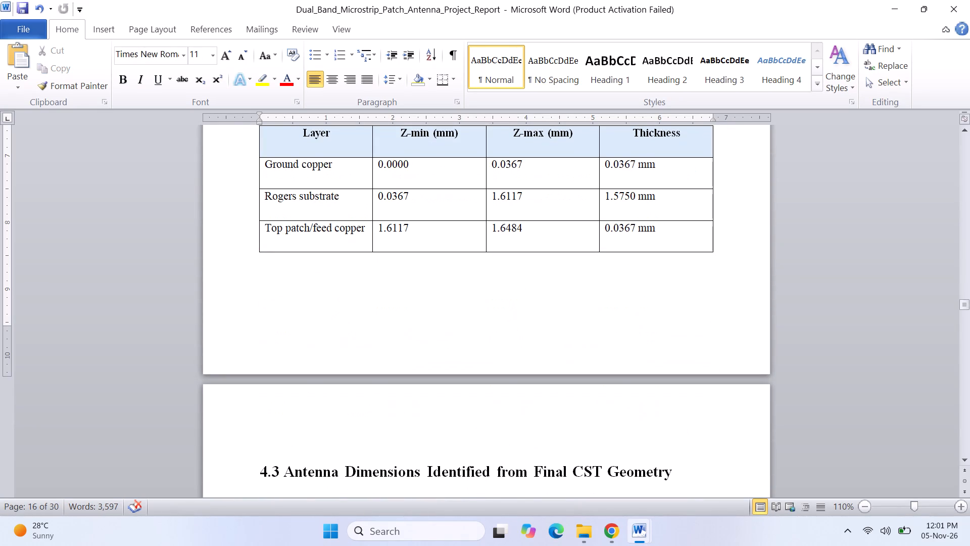
pyautogui.rightClick(389, 294)
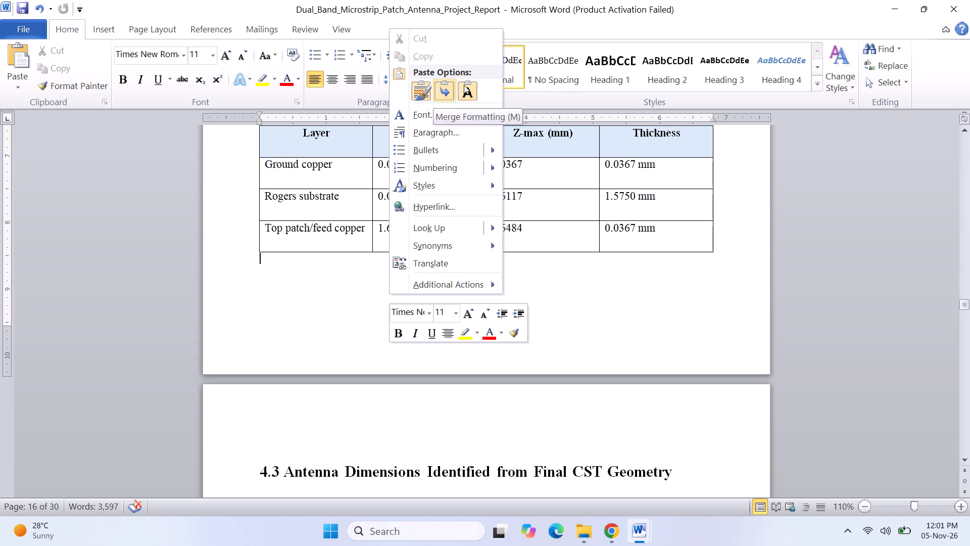
pyautogui.click(465, 86)
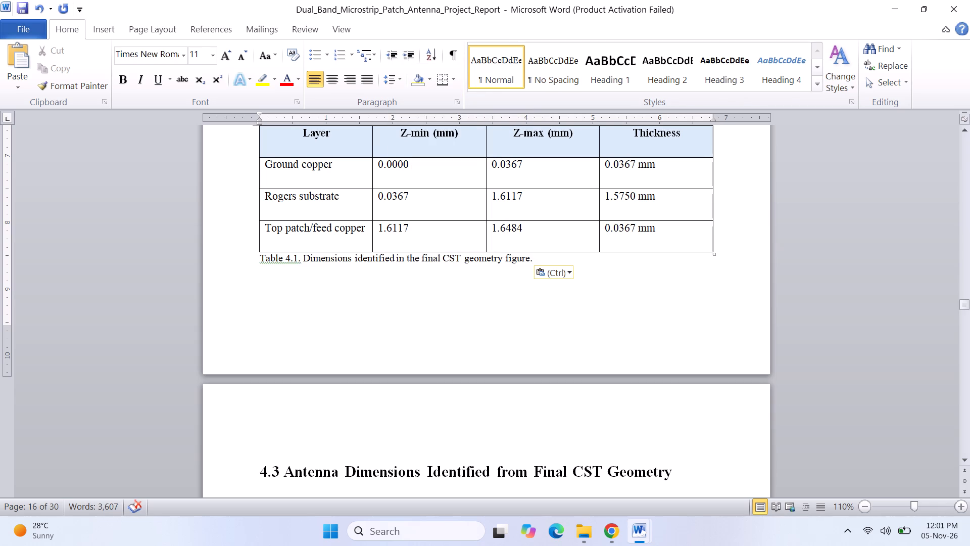
# Set the pasted Table 4.1 caption text to font size 12.
pyautogui.moveTo(254, 260); pyautogui.dragTo(510, 262)
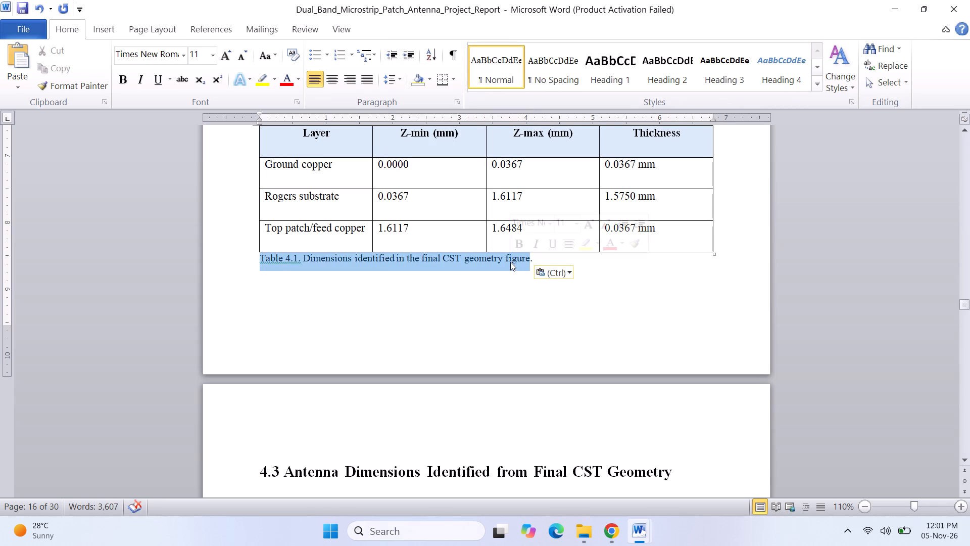
pyautogui.click(215, 60)
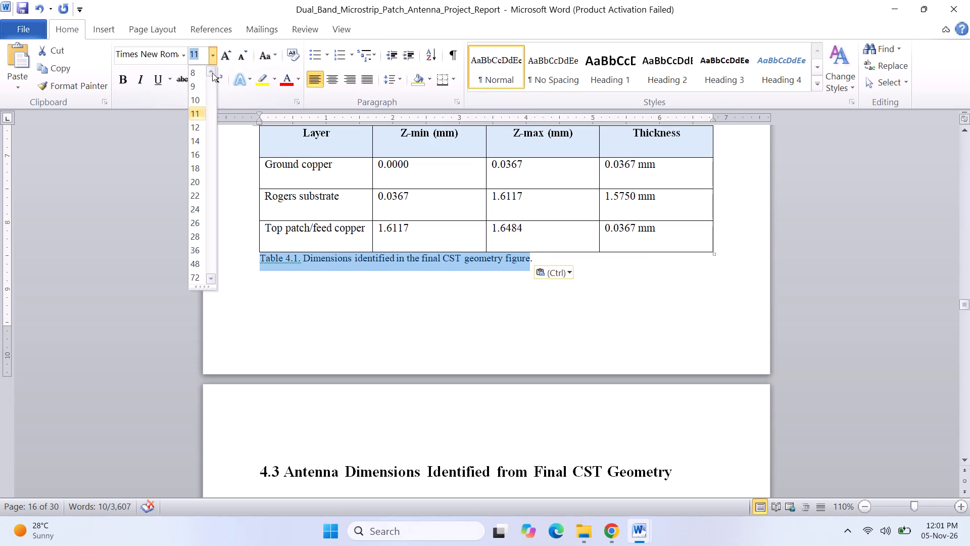
pyautogui.click(201, 124)
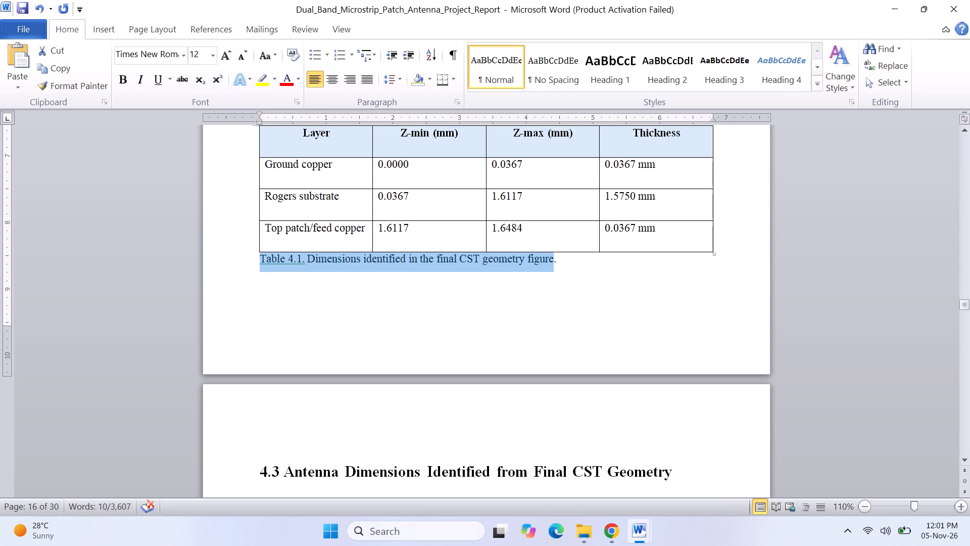
# Move the Table 4.1 caption one line down from the layer table and indent it with spaces and tabs to sit roughly centred.
pyautogui.click(247, 249)
pyautogui.click(258, 265)
pyautogui.press('space')
pyautogui.press('space')
pyautogui.press('space')
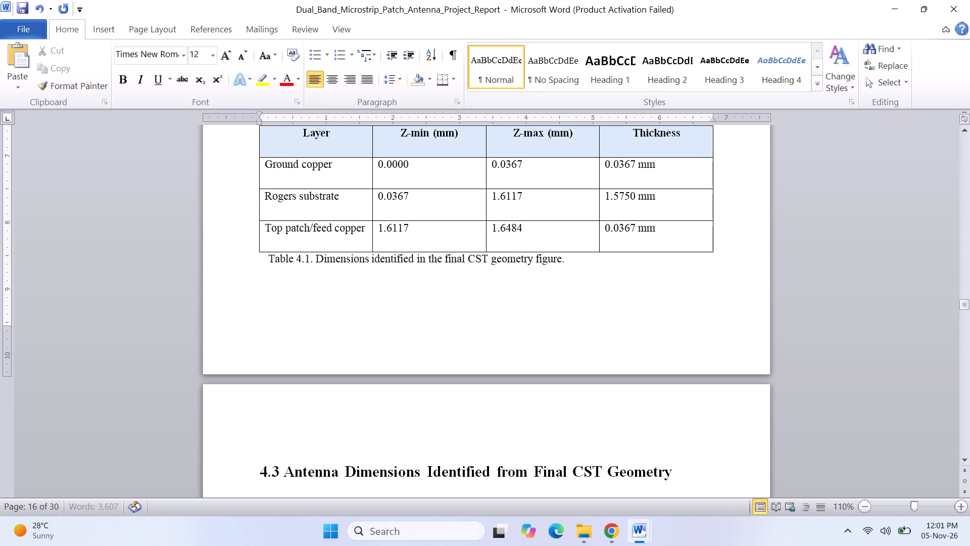
pyautogui.press('space')
pyautogui.press('space')
pyautogui.press('space')
pyautogui.press('Tab')
pyautogui.press('Tab')
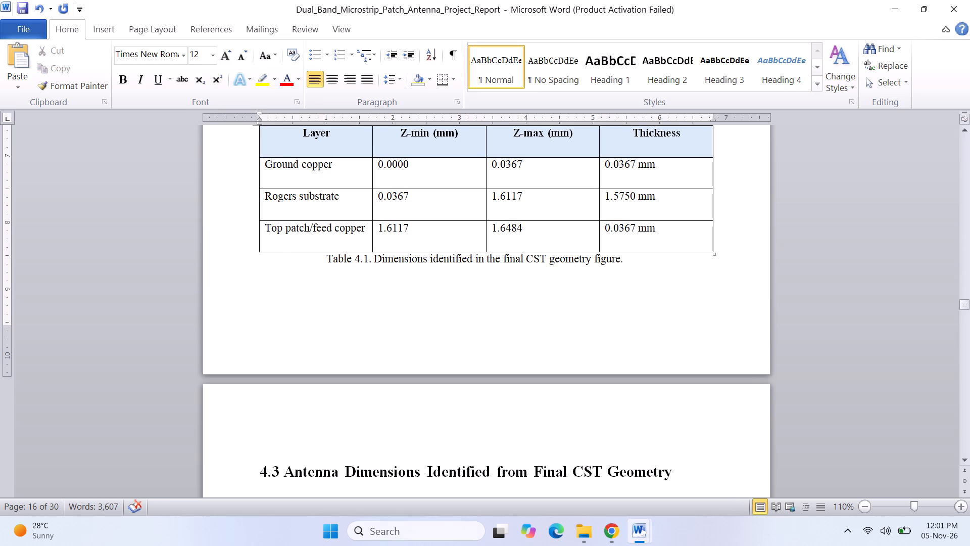
pyautogui.press('space')
pyautogui.press('Return')
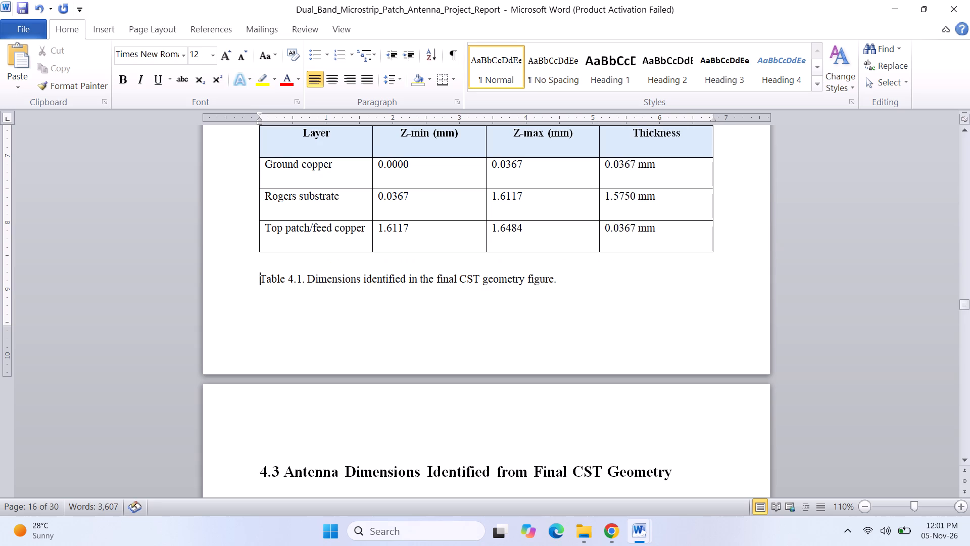
pyautogui.press('space')
pyautogui.press('space')
pyautogui.press('space')
pyautogui.press('Tab')
pyautogui.press('Tab')
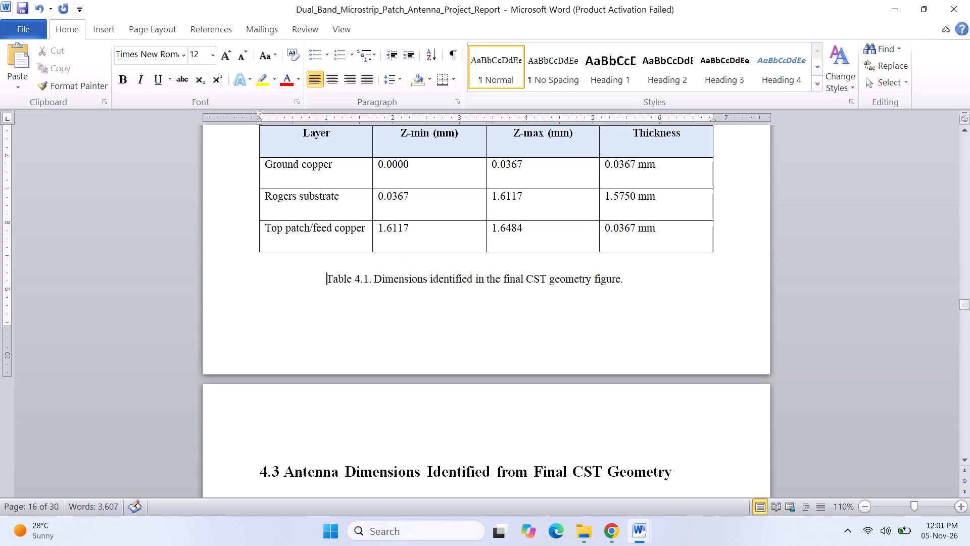
pyautogui.click(646, 248)
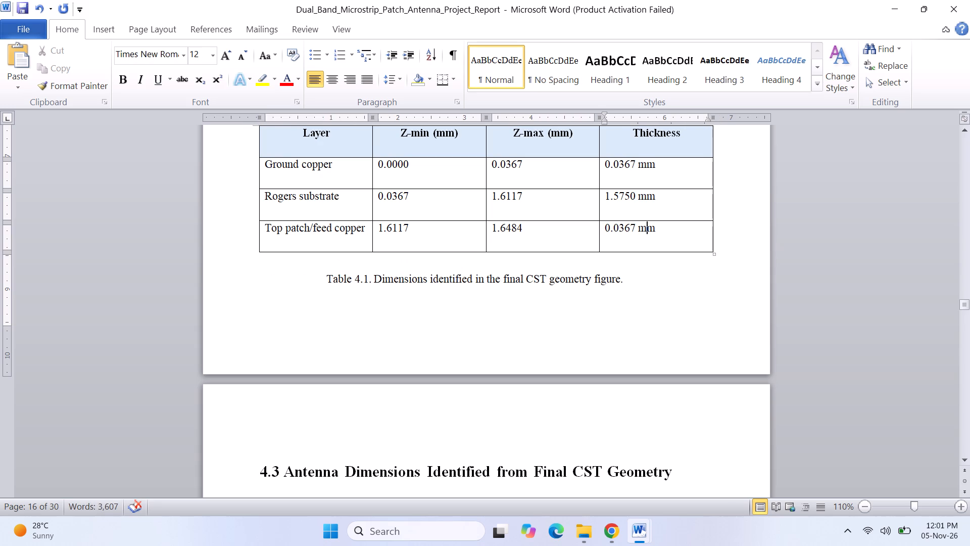
# Check the dimensions table in section 4.3 against the entries in the List of Tables to see which caption it needs.
pyautogui.scroll(-10, 583, 382)
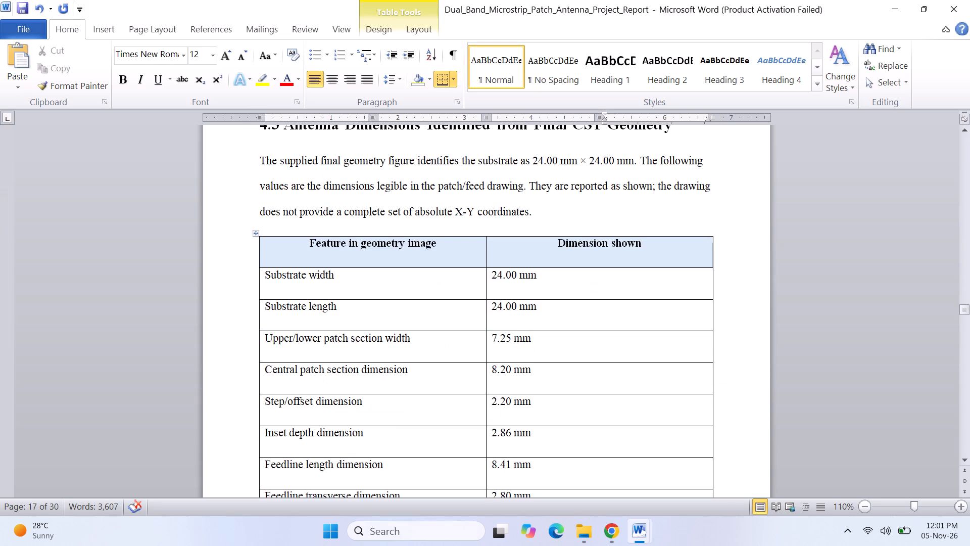
pyautogui.scroll(4, 583, 382)
pyautogui.scroll(20, 583, 382)
pyautogui.scroll(14, 583, 382)
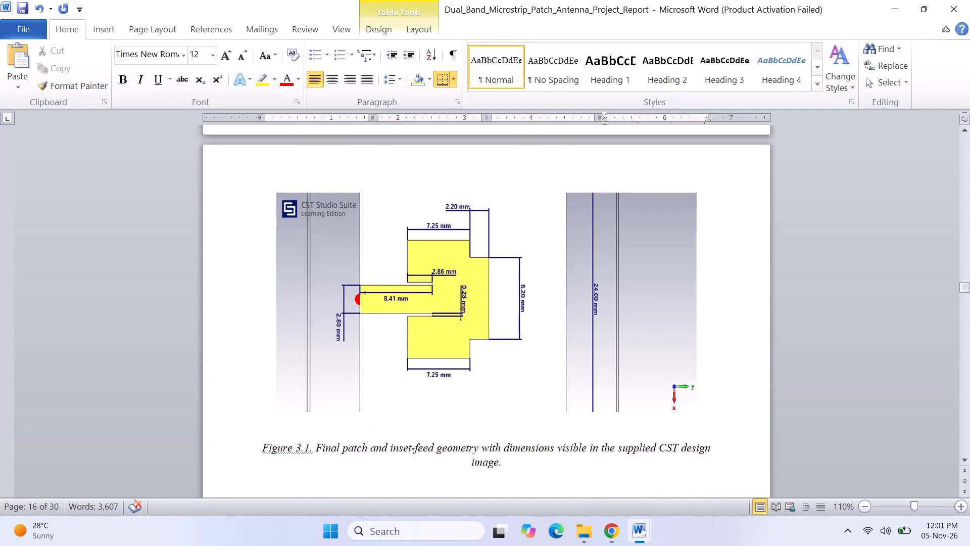
pyautogui.scroll(20, 583, 382)
pyautogui.scroll(20, 583, 382)
pyautogui.scroll(20, 583, 382)
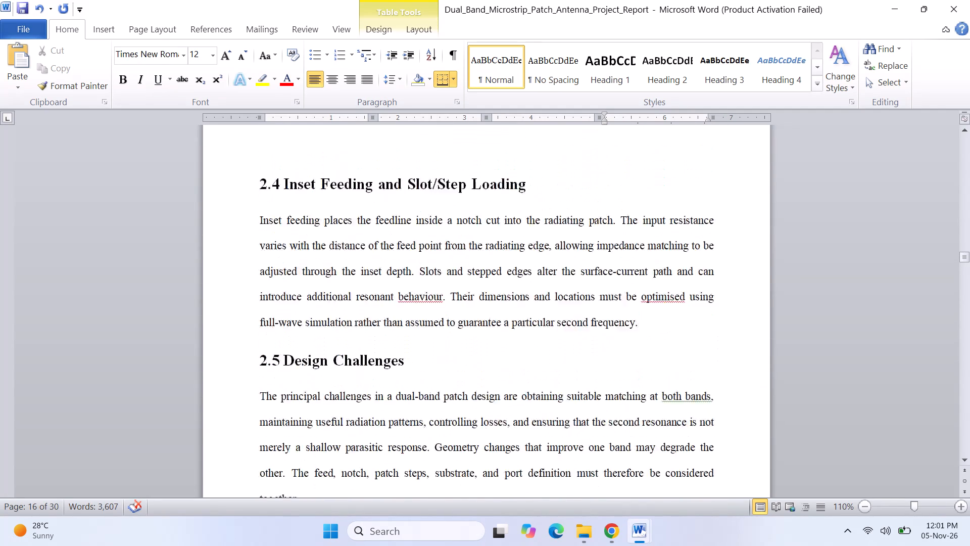
pyautogui.scroll(20, 583, 382)
pyautogui.scroll(20, 583, 382)
pyautogui.scroll(20, 583, 382)
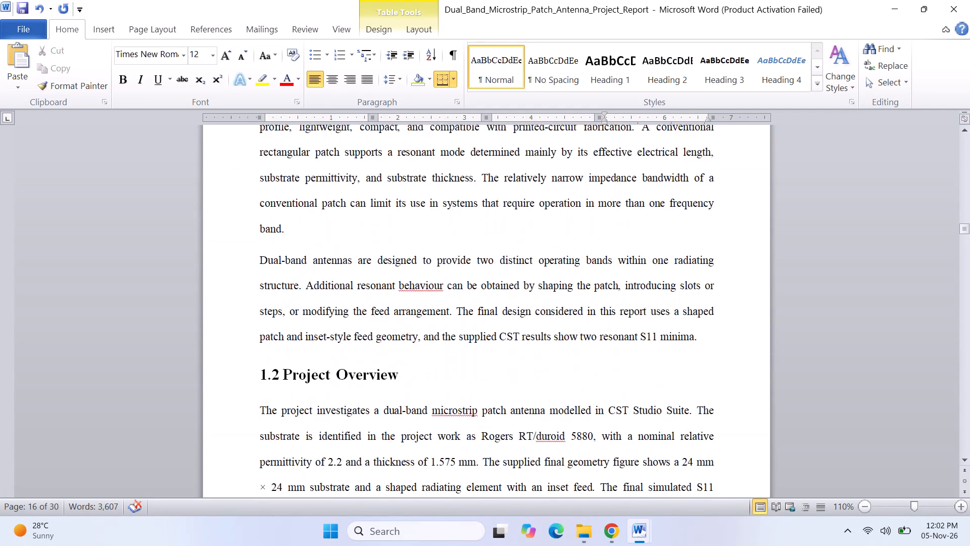
pyautogui.scroll(11, 583, 382)
pyautogui.scroll(13, 583, 382)
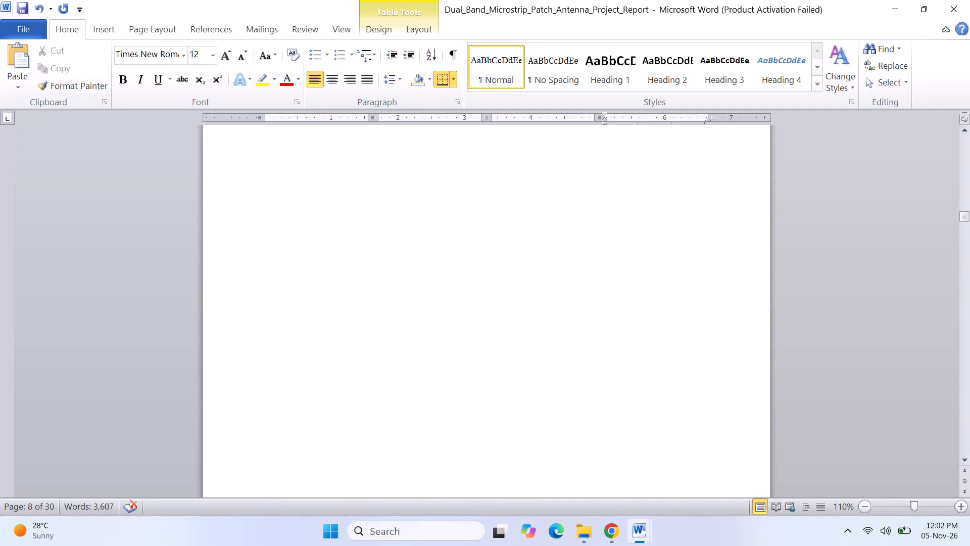
pyautogui.scroll(20, 583, 382)
pyautogui.scroll(5, 583, 382)
pyautogui.scroll(-2, 583, 382)
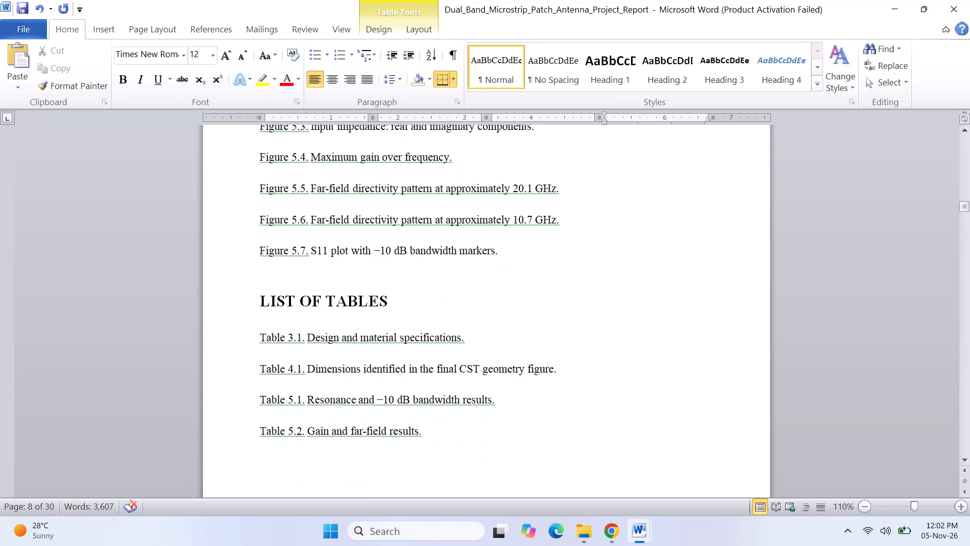
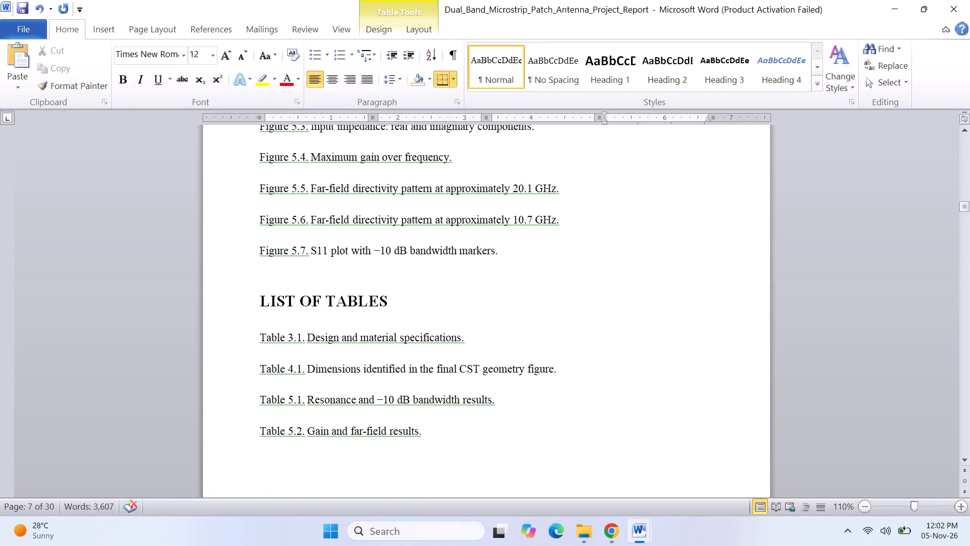
# Relabel the caption below the section 4.2 layer table from "Table 4.1." to "Table 4.1.(a)", keeping the description text.
pyautogui.scroll(-20, 431, 383)
pyautogui.scroll(-20, 431, 383)
pyautogui.scroll(-20, 431, 383)
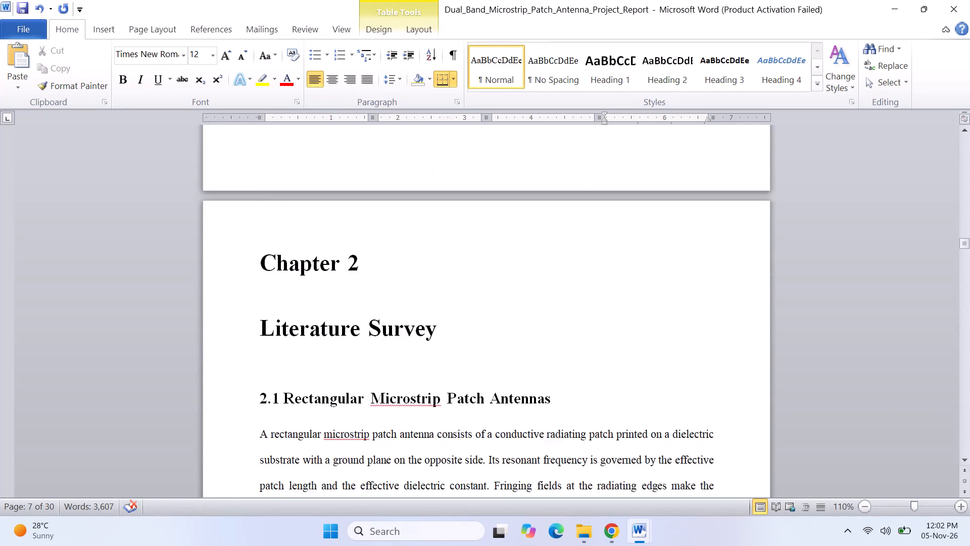
pyautogui.scroll(-20, 431, 383)
pyautogui.scroll(-20, 431, 383)
pyautogui.scroll(-20, 431, 383)
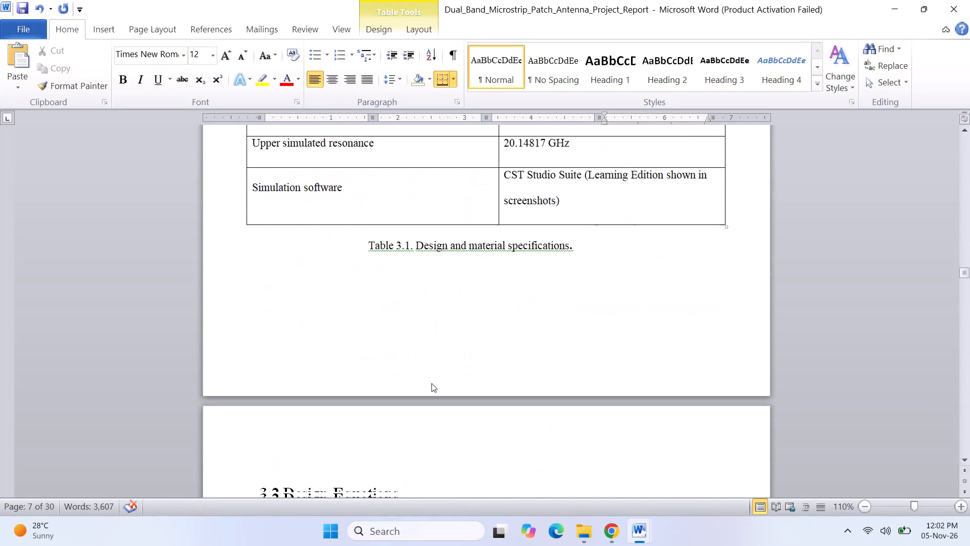
pyautogui.scroll(-10, 431, 383)
pyautogui.scroll(-19, 431, 383)
pyautogui.scroll(-17, 431, 383)
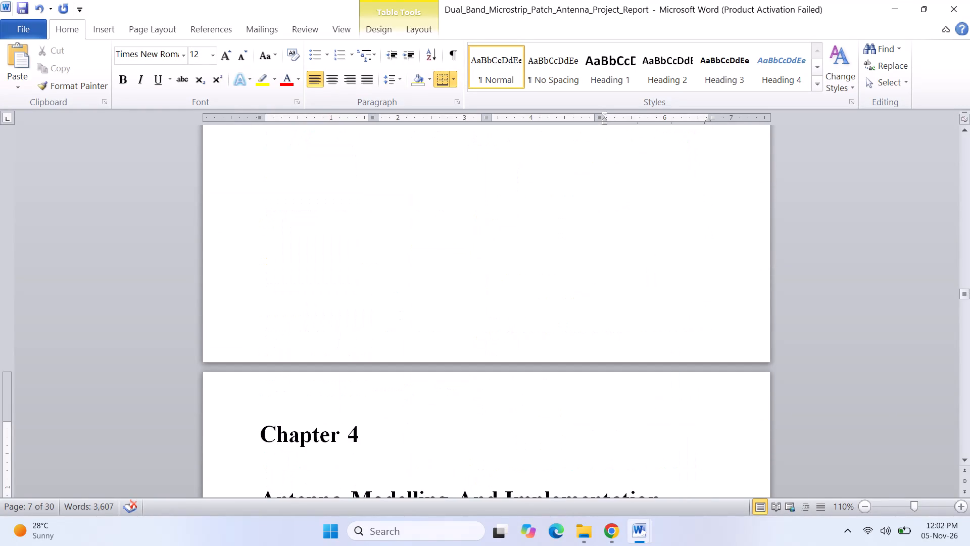
pyautogui.scroll(-20, 431, 383)
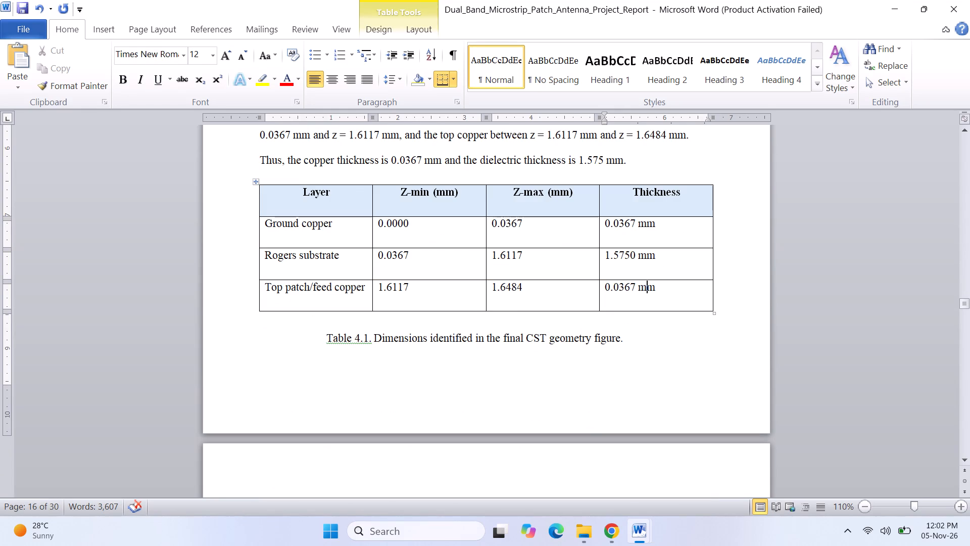
pyautogui.click(370, 338)
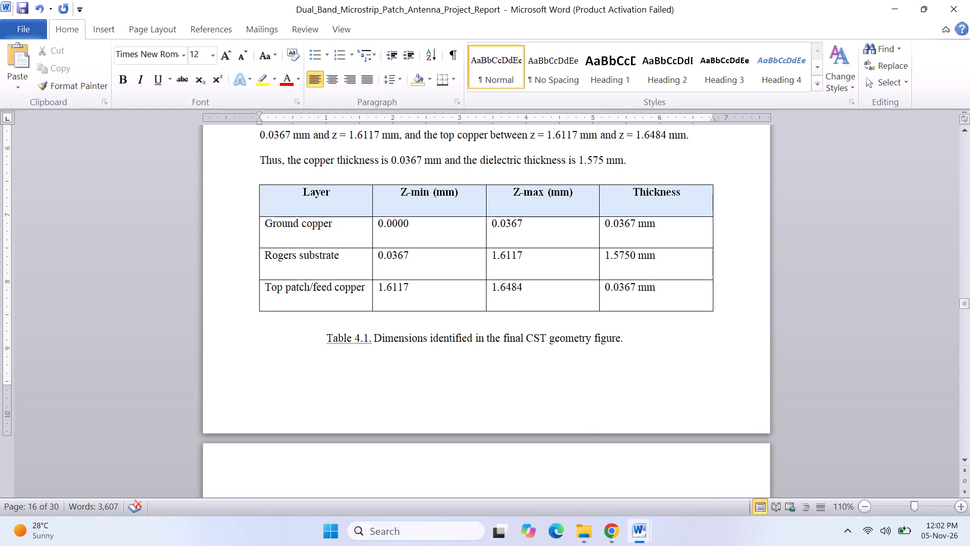
pyautogui.press('9')
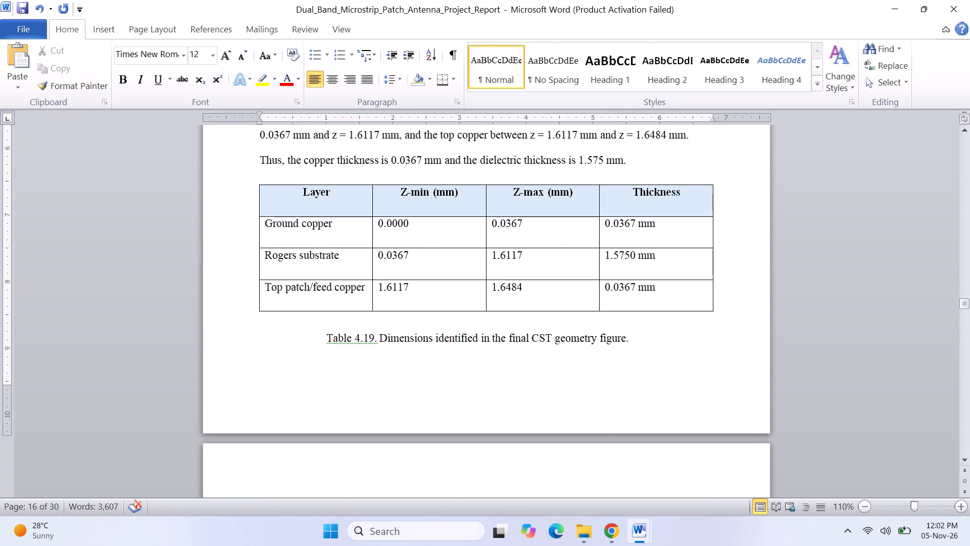
pyautogui.press('Delete')
pyautogui.hotkey('shift', '(')
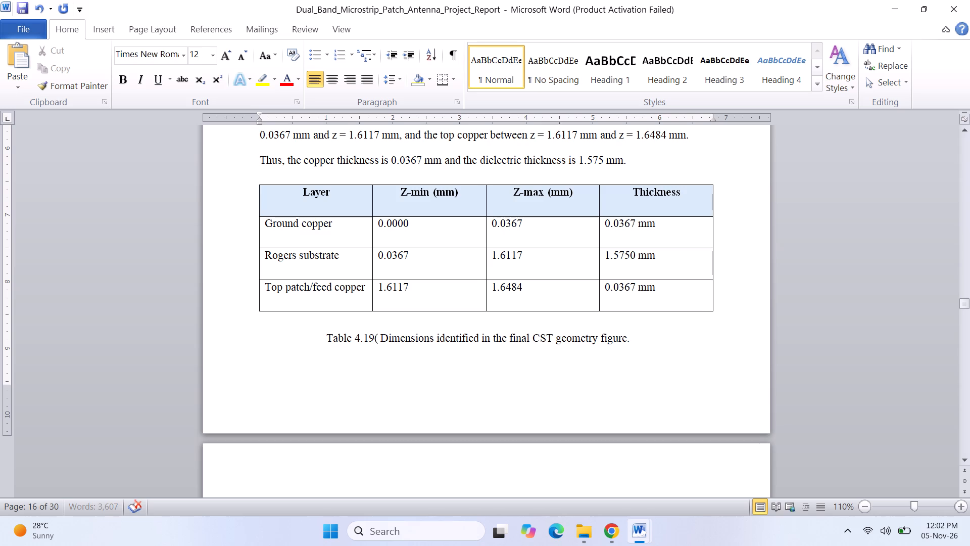
pyautogui.write('a)')
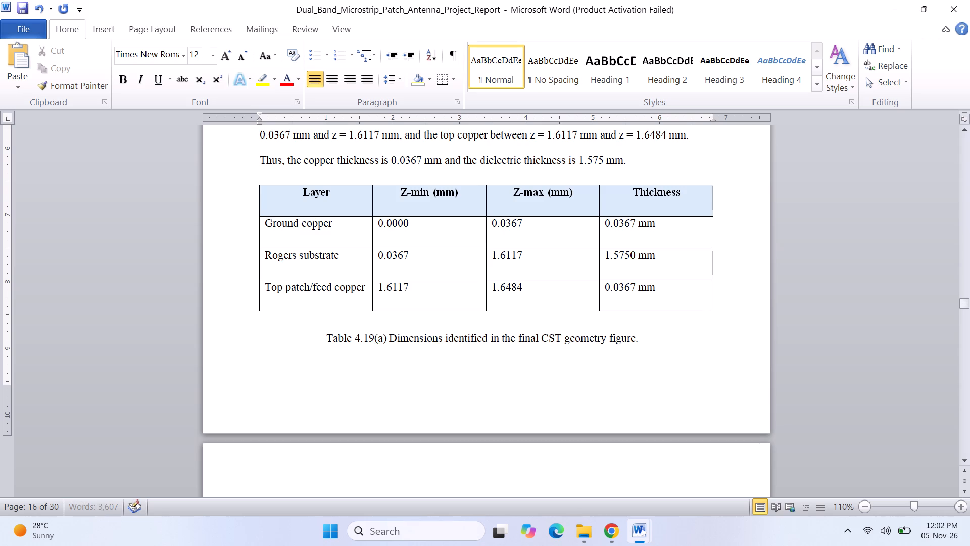
pyautogui.click(371, 335)
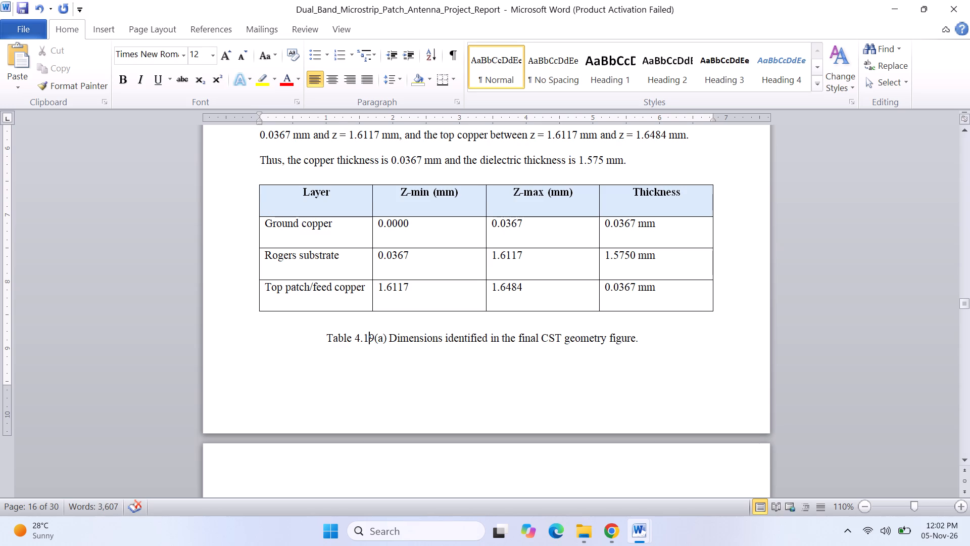
pyautogui.click(376, 337)
pyautogui.press('space')
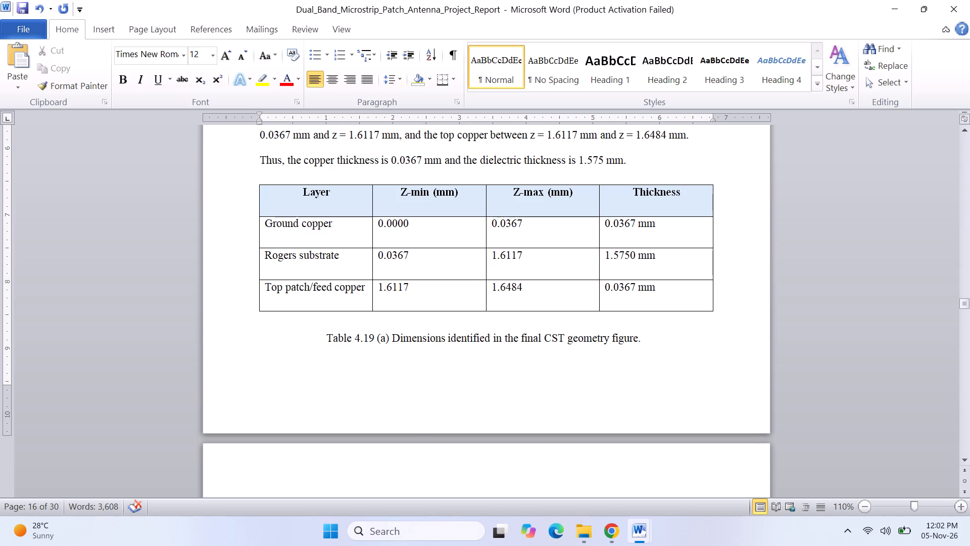
pyautogui.scroll(-5, 448, 361)
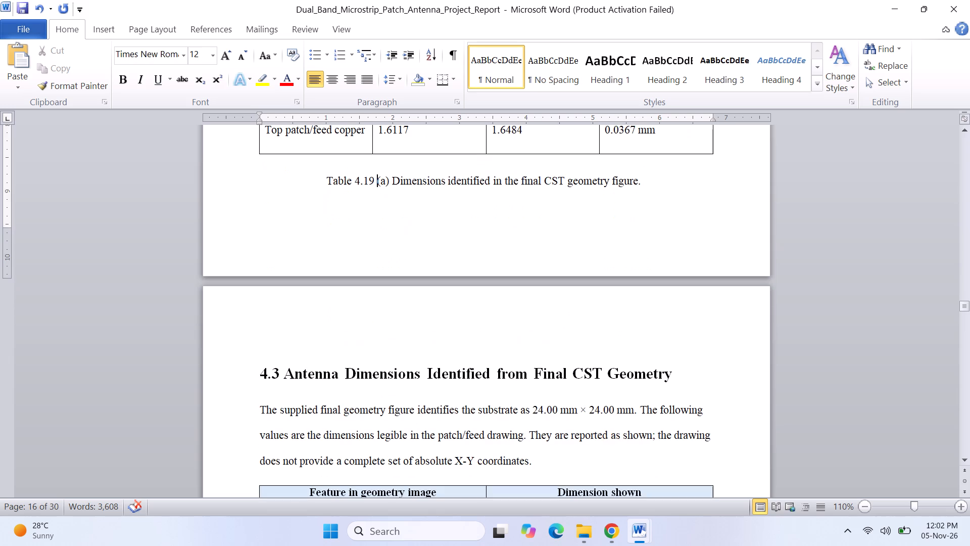
pyautogui.press('BackSpace')
pyautogui.press('BackSpace')
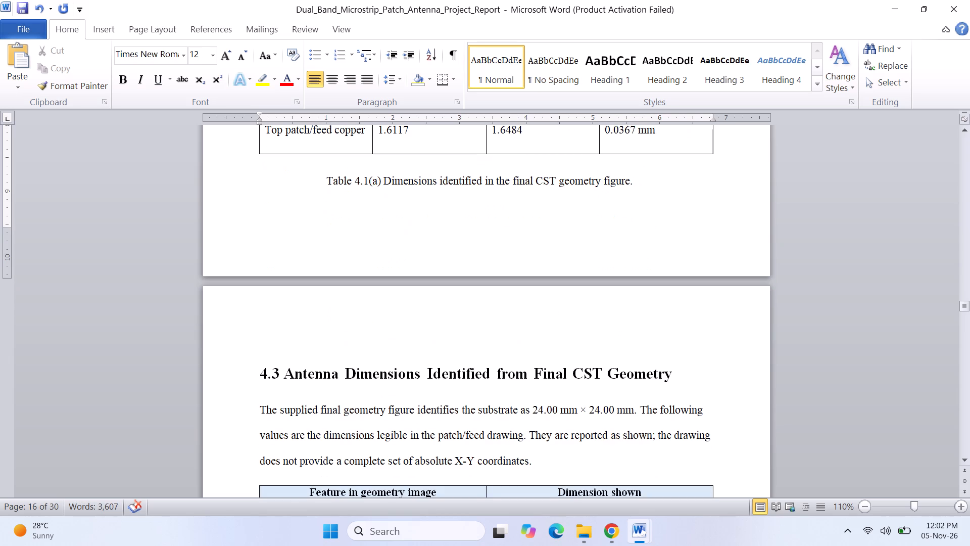
pyautogui.press('.')
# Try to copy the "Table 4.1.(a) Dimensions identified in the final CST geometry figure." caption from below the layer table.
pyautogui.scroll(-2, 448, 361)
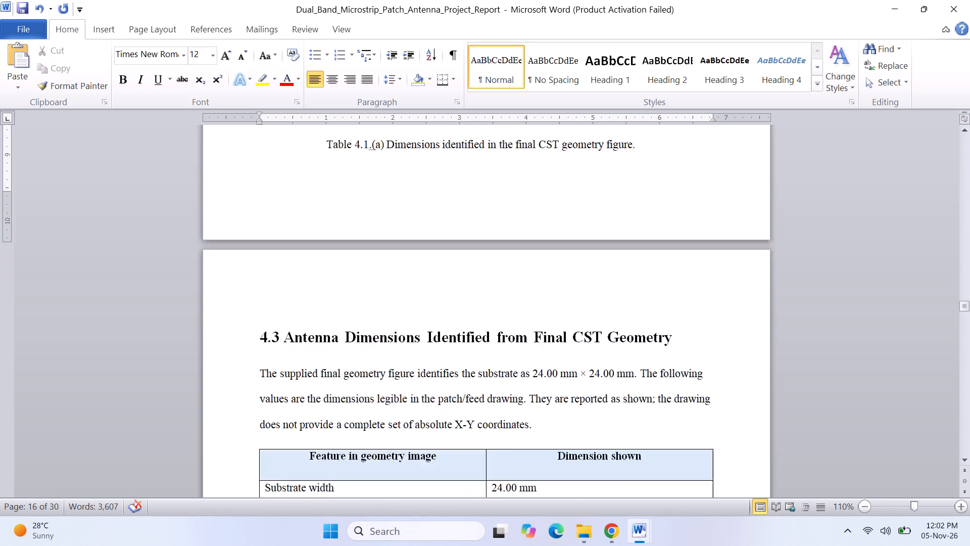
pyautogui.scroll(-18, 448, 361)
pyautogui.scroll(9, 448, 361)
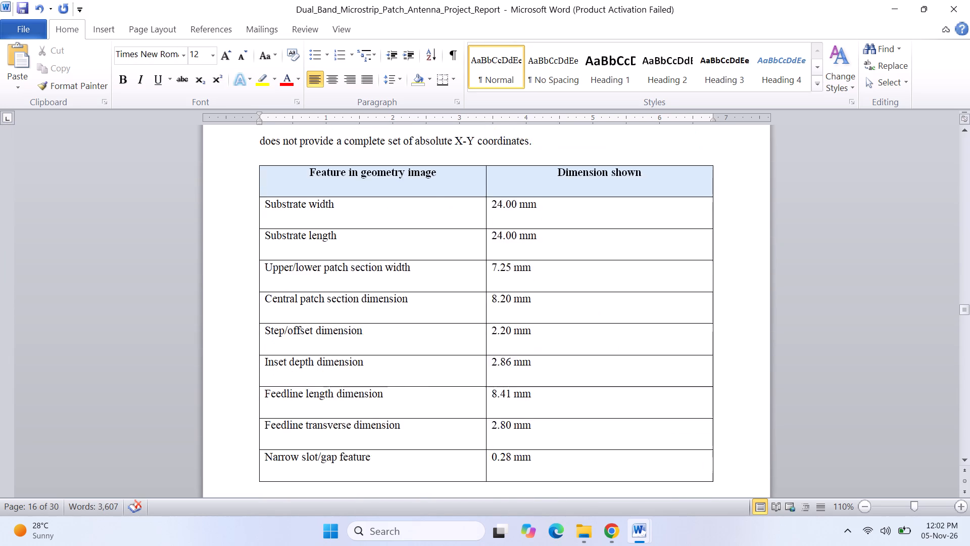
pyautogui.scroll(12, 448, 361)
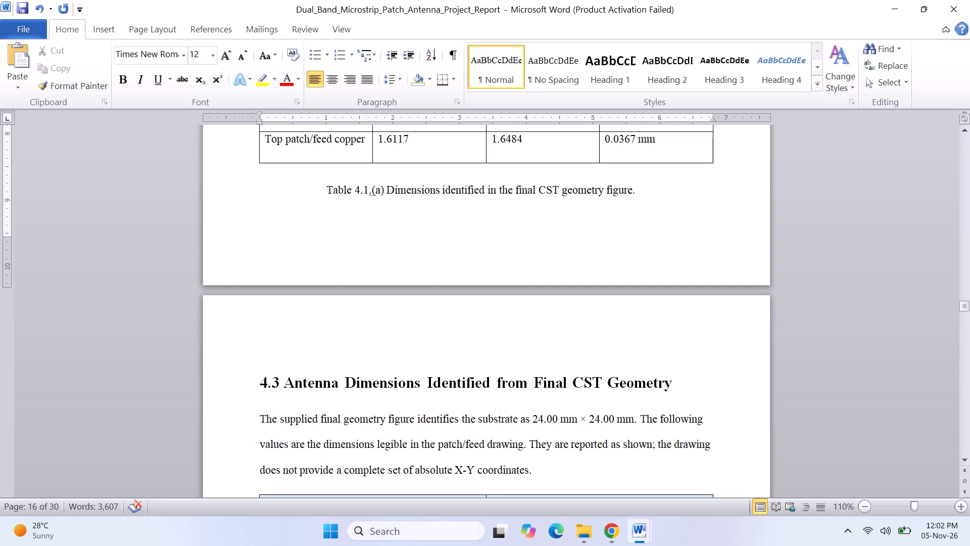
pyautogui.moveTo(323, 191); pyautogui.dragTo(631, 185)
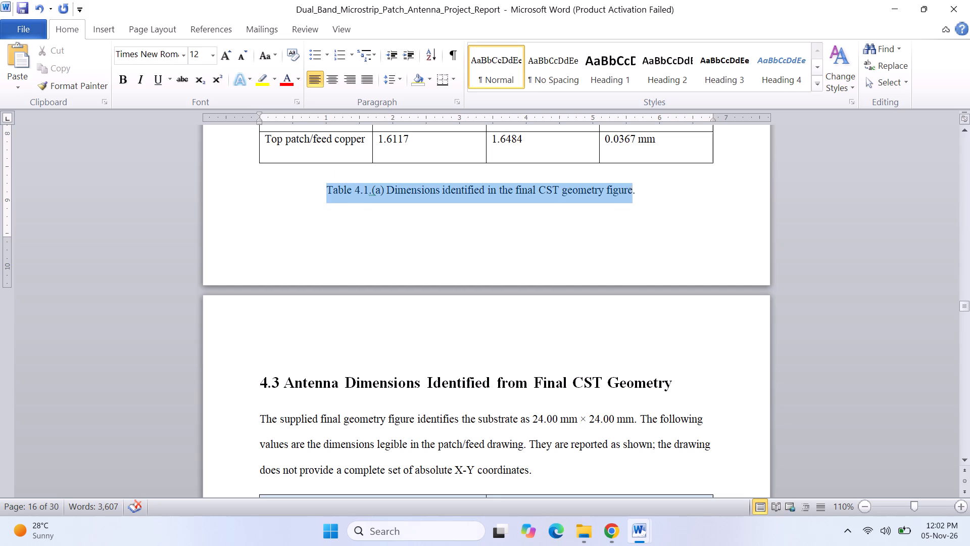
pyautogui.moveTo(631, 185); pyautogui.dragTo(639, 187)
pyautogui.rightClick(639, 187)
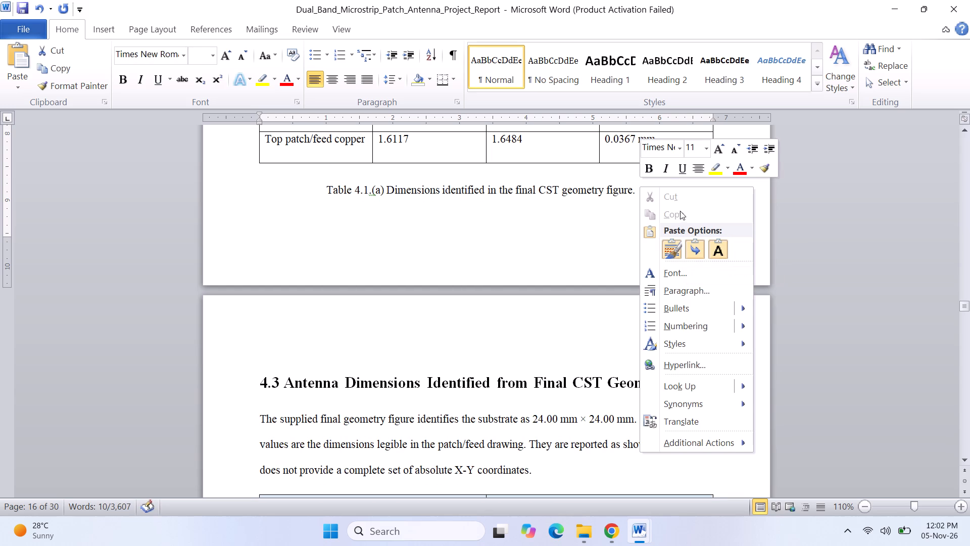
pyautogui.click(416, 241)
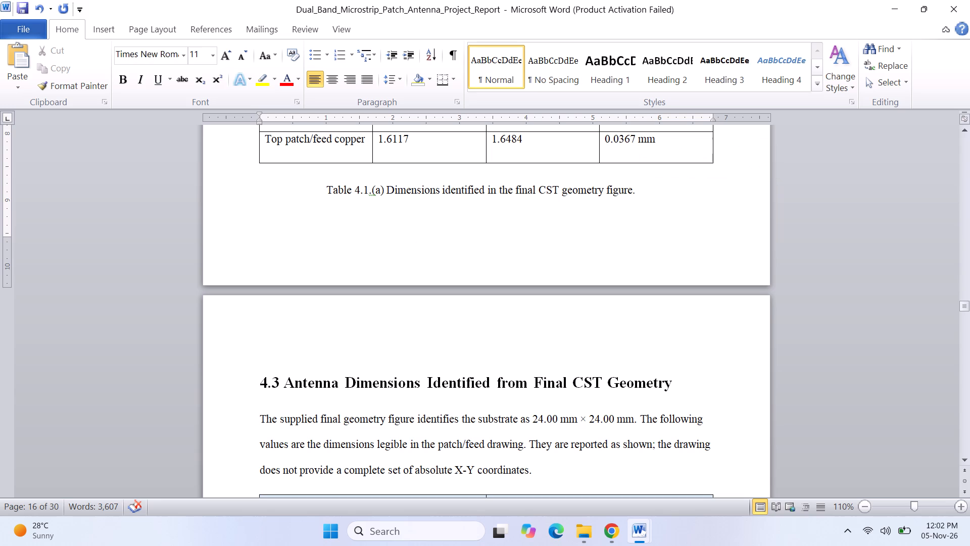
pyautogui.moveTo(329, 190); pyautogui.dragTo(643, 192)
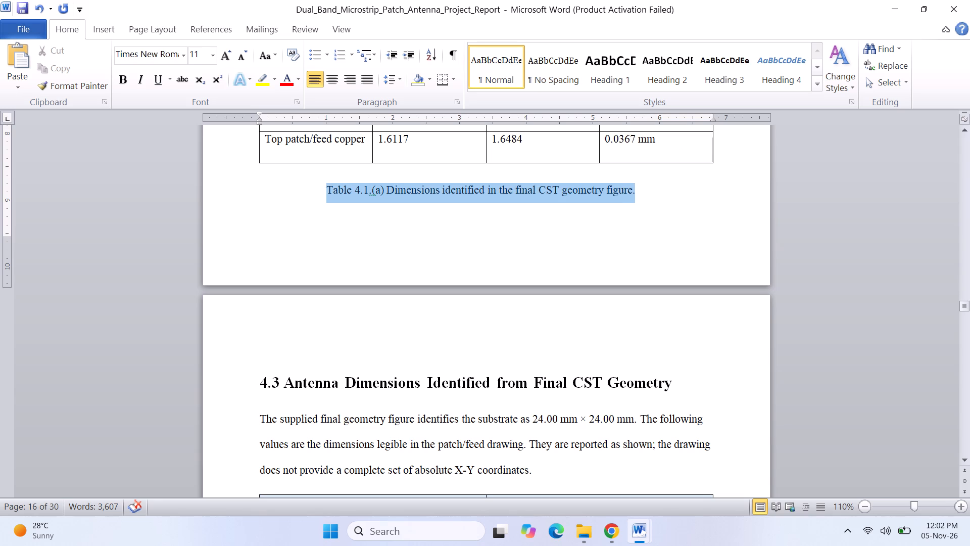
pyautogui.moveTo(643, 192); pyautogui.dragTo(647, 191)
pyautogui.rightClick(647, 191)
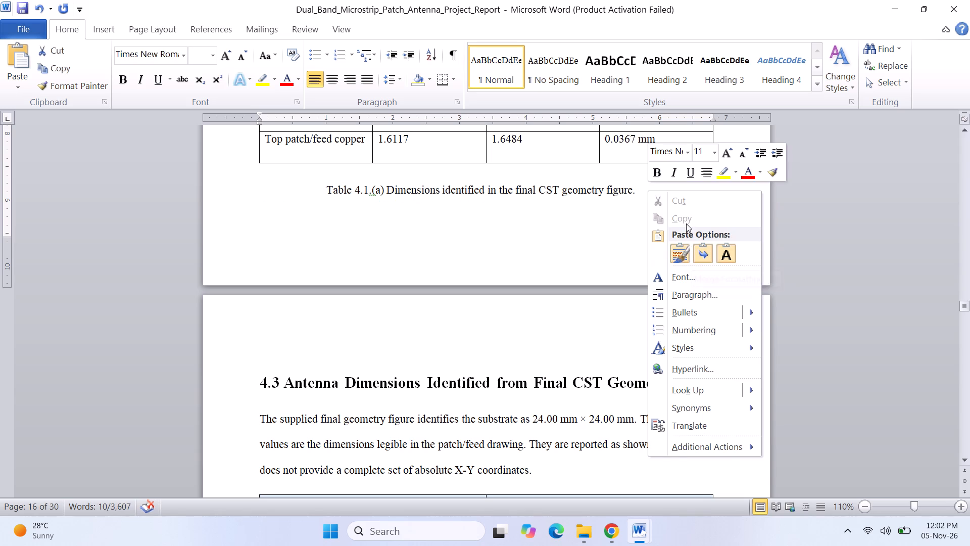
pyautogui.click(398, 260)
# Paste the previously copied "Table 4.1. Dimensions identified in the final CST geometry figure." caption as text only below the section 4.3 dimensions table.
pyautogui.scroll(20, 524, 224)
pyautogui.scroll(2, 524, 224)
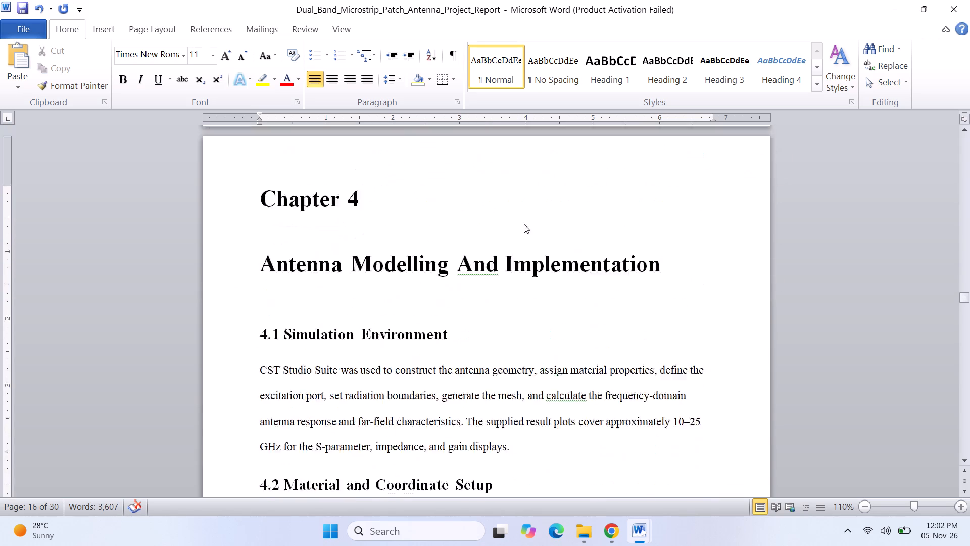
pyautogui.scroll(20, 524, 224)
pyautogui.scroll(2, 524, 224)
pyautogui.scroll(-12, 524, 224)
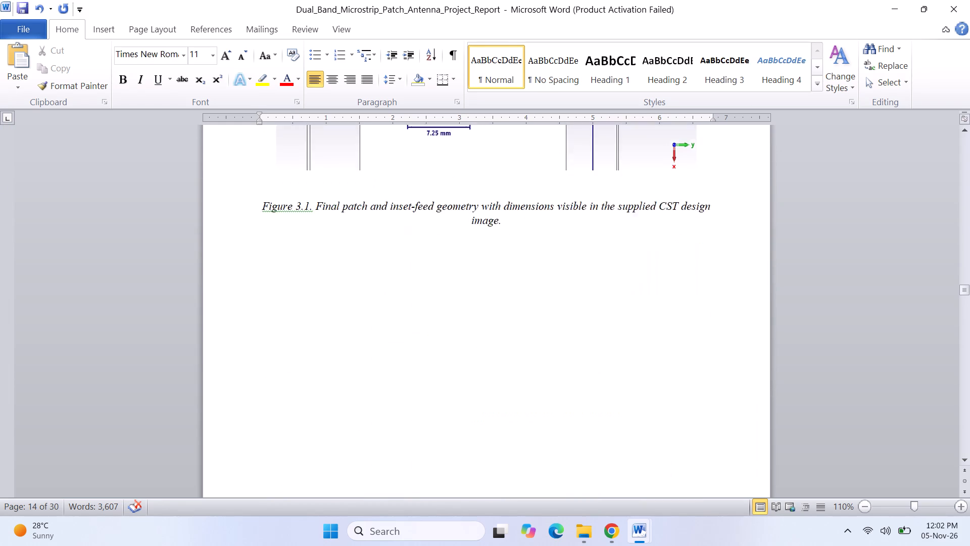
pyautogui.scroll(-20, 524, 224)
pyautogui.scroll(-18, 524, 224)
pyautogui.scroll(-11, 524, 224)
pyautogui.click(455, 256)
pyautogui.rightClick(455, 256)
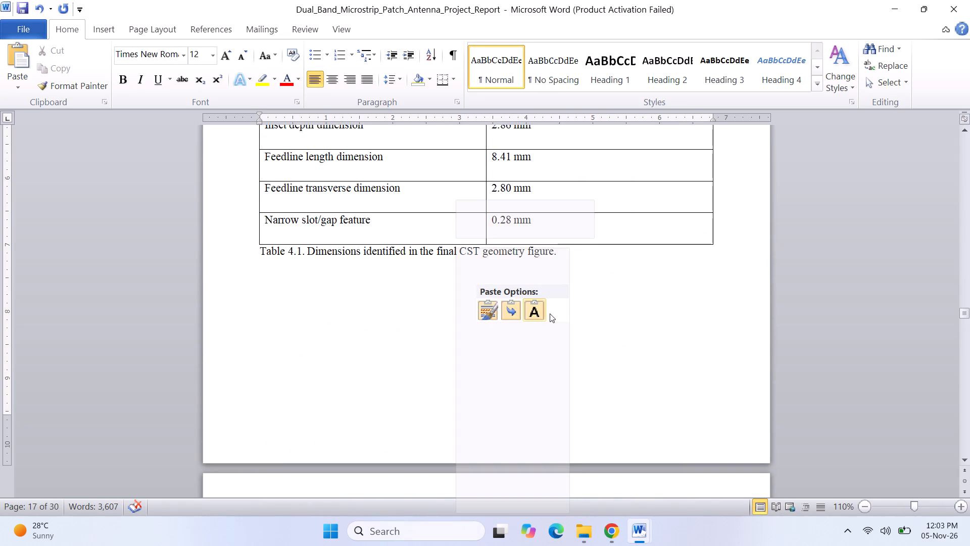
pyautogui.click(531, 306)
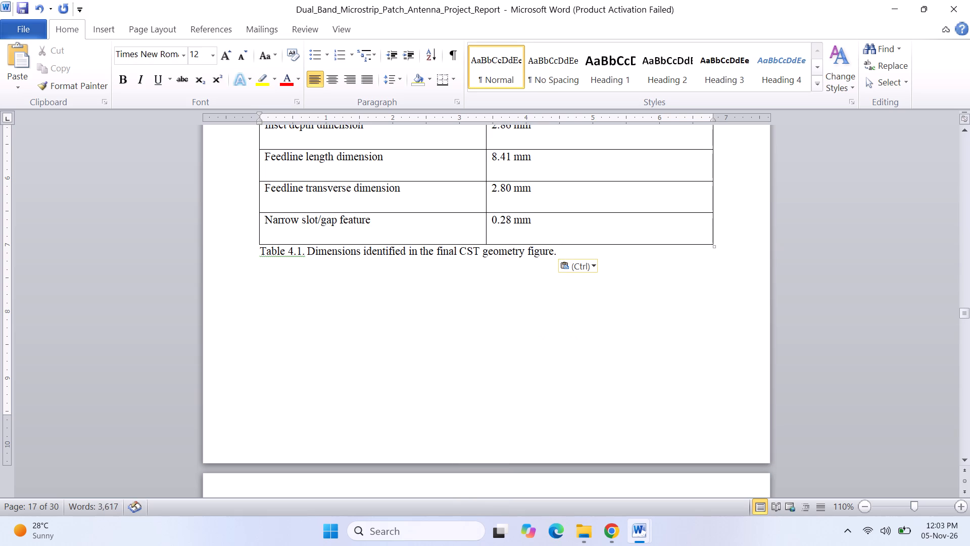
# Add "(b)" after the number in the section 4.3 table caption so it reads "Table 4.1.(b)".
pyautogui.click(303, 249)
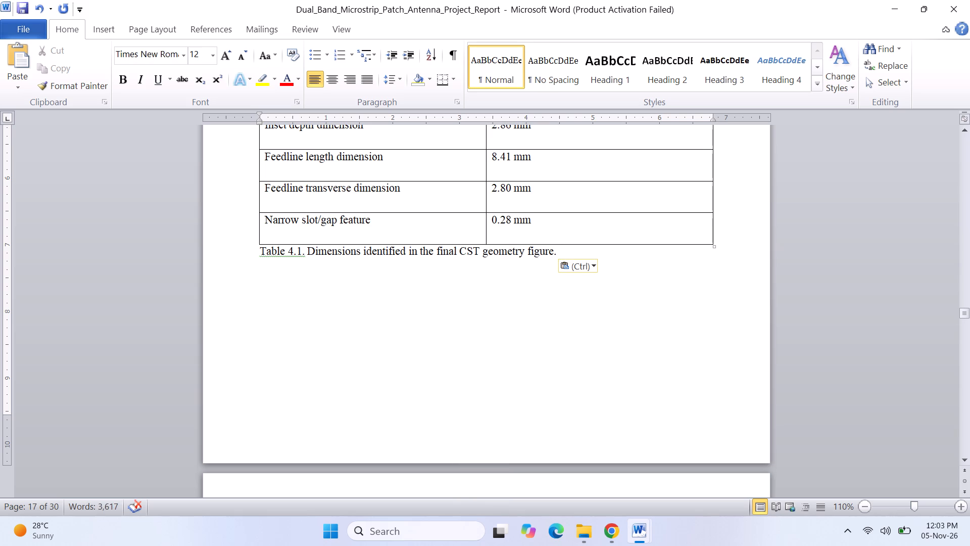
pyautogui.click(305, 250)
pyautogui.hotkey('shift', '(')
pyautogui.press('b')
pyautogui.hotkey('shift', ')')
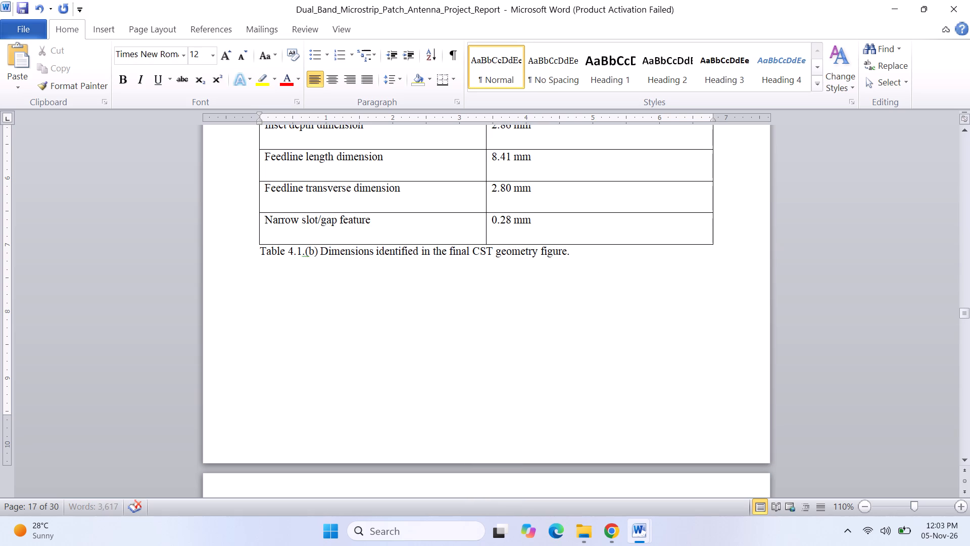
# Move the Table 4.1.(b) caption one line down from the dimensions table and indent it with tabs to sit roughly centred.
pyautogui.click(257, 253)
pyautogui.press('Return')
pyautogui.press('Tab')
pyautogui.press('Tab')
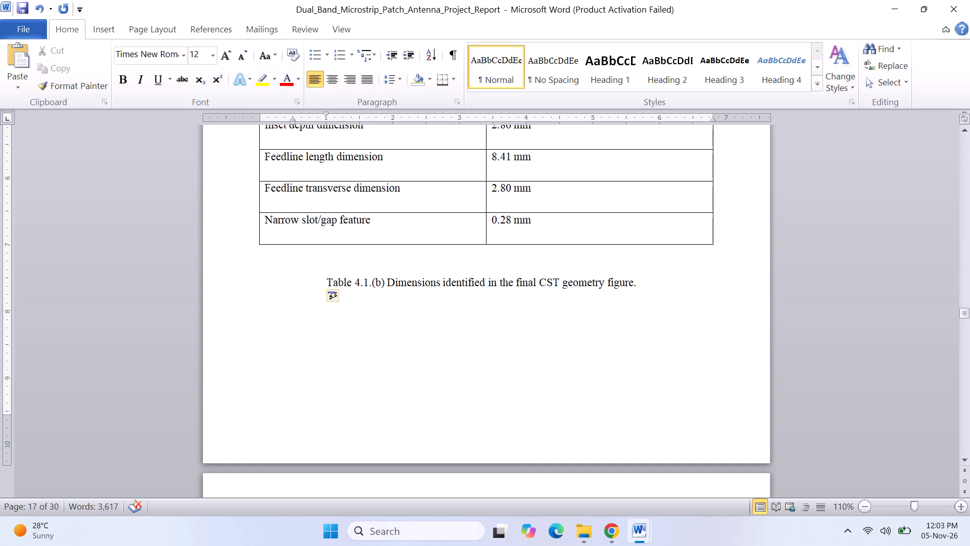
pyautogui.press('BackSpace')
pyautogui.press('Tab')
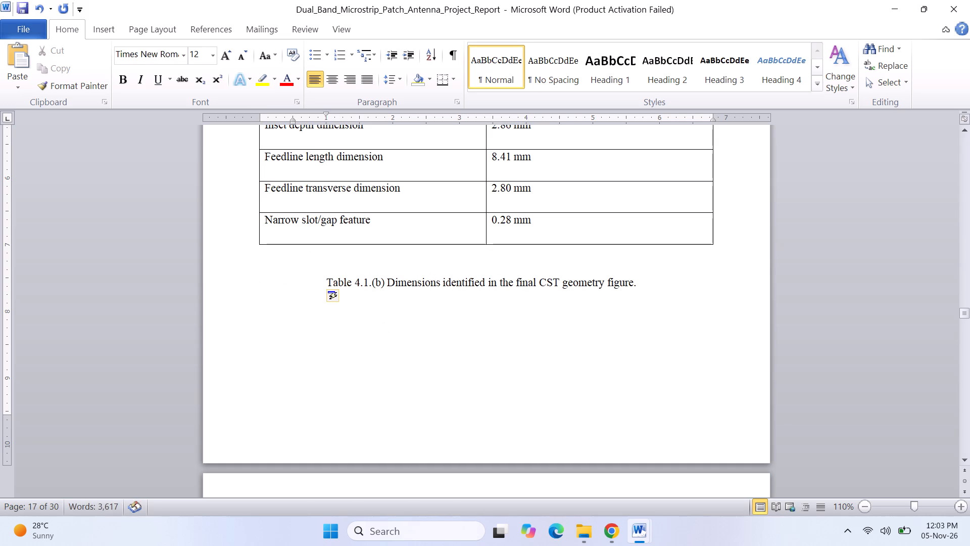
# Review the report from the section 4.3 dimensions table through section 5.2 to find the next table needing a caption.
pyautogui.scroll(-15, 519, 380)
pyautogui.scroll(-8, 519, 380)
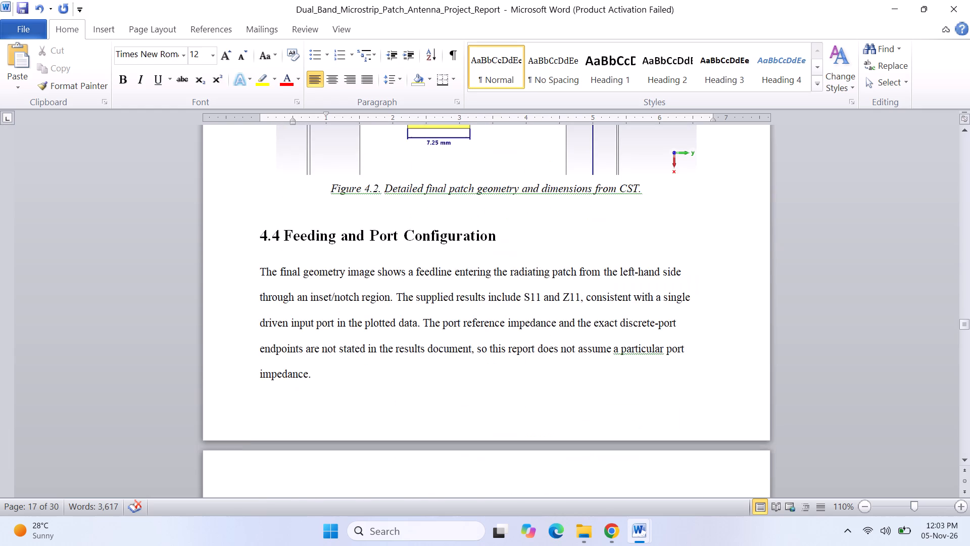
pyautogui.scroll(-13, 519, 380)
pyautogui.scroll(-8, 519, 380)
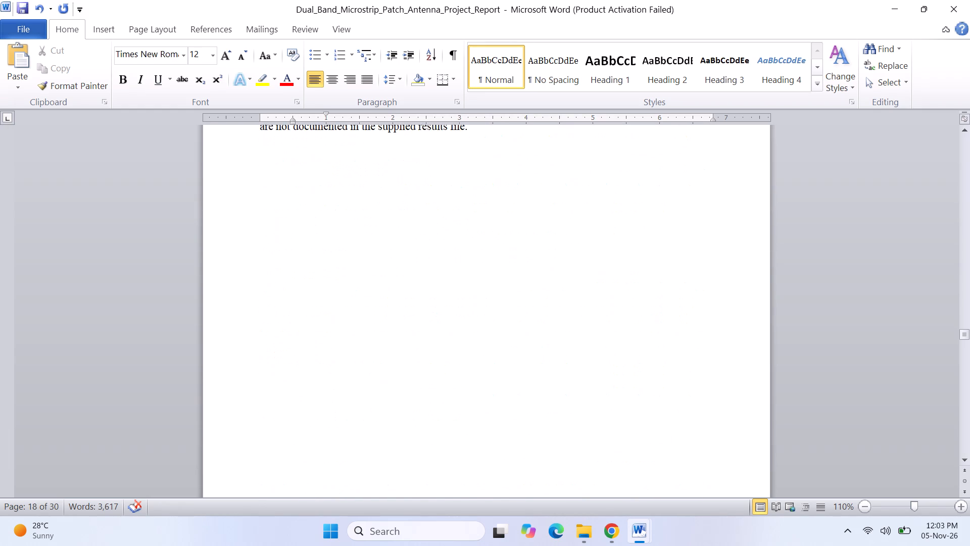
pyautogui.scroll(-8, 519, 380)
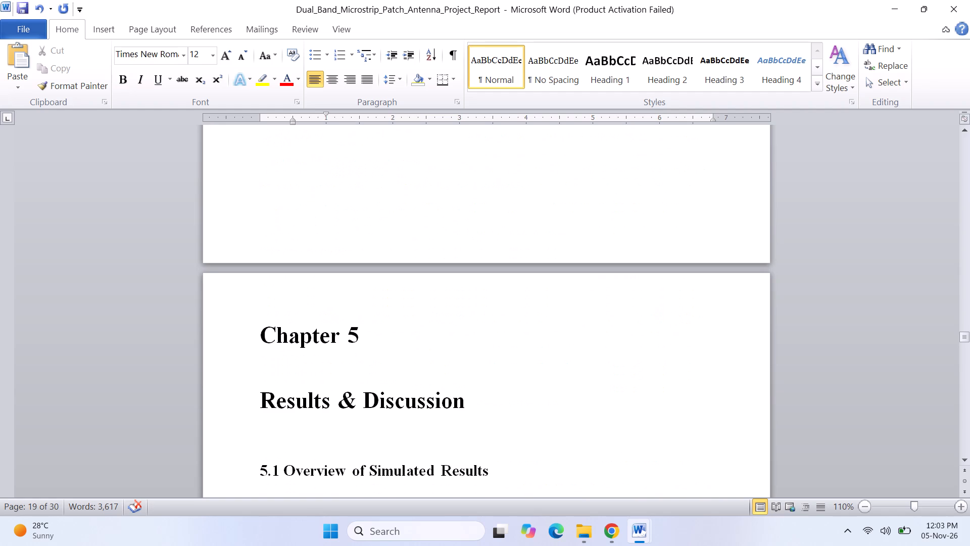
pyautogui.scroll(-15, 519, 380)
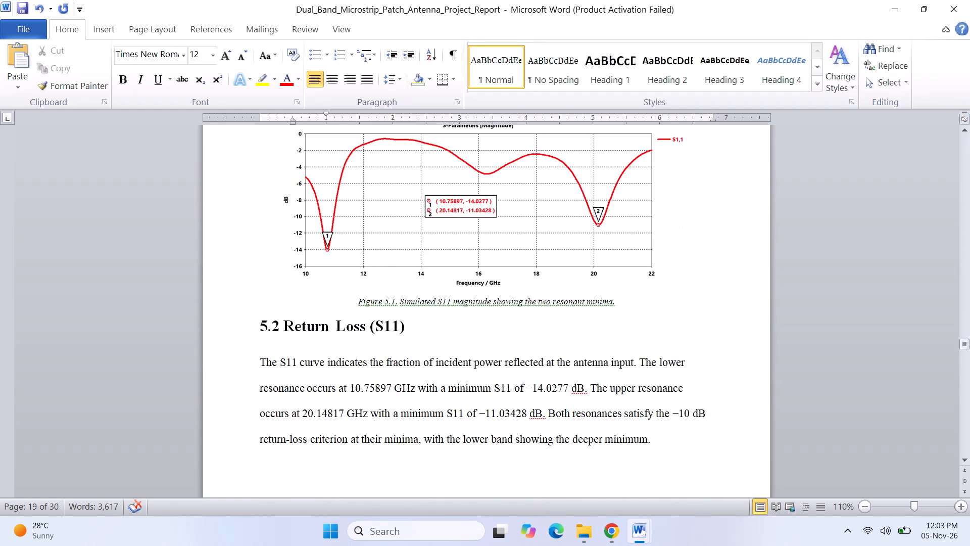
pyautogui.scroll(-12, 519, 380)
pyautogui.scroll(9, 519, 380)
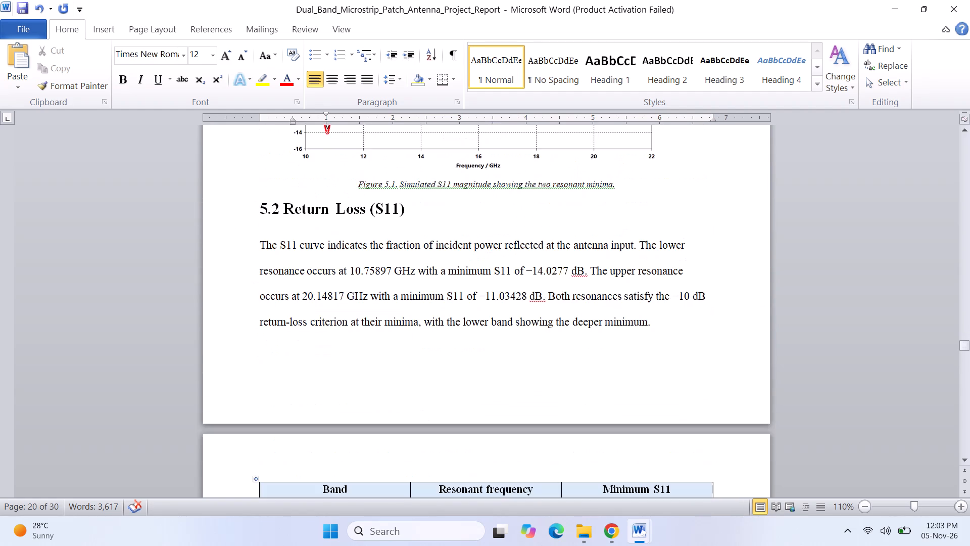
# Copy the "Table 5.1. Resonance and −10 dB bandwidth results." entry from the List of Tables.
pyautogui.scroll(20, 519, 380)
pyautogui.scroll(20, 519, 380)
pyautogui.scroll(20, 519, 380)
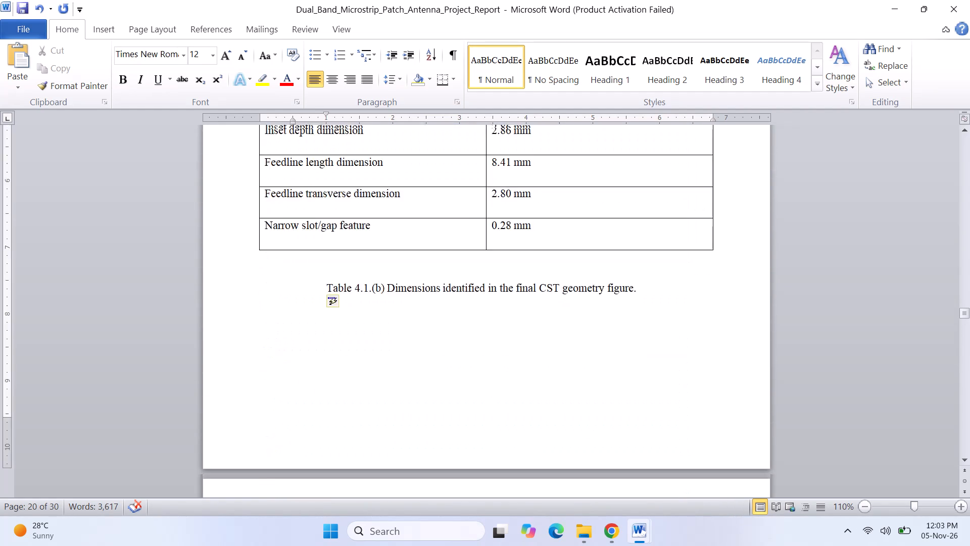
pyautogui.scroll(20, 519, 380)
pyautogui.scroll(20, 519, 380)
pyautogui.scroll(20, 519, 380)
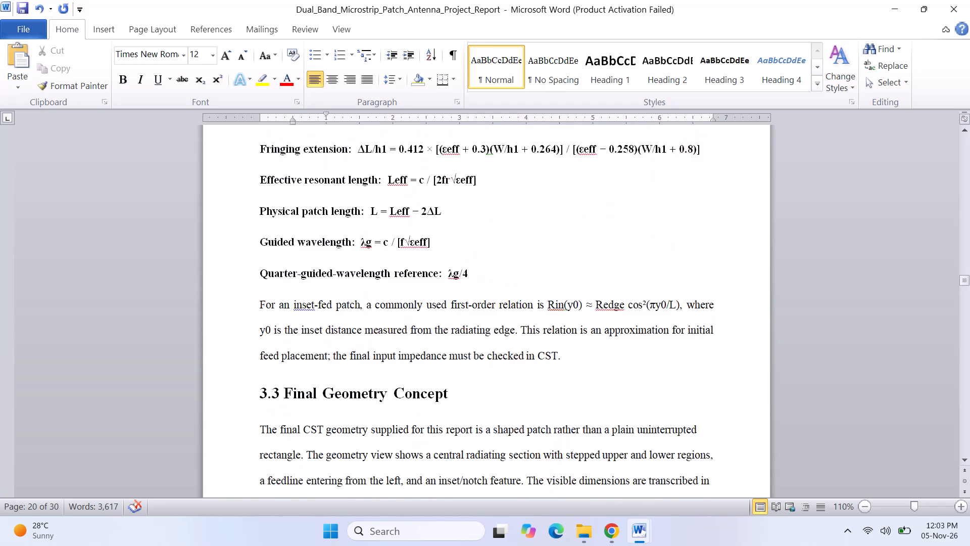
pyautogui.scroll(12, 519, 380)
pyautogui.scroll(20, 519, 380)
pyautogui.scroll(10, 519, 380)
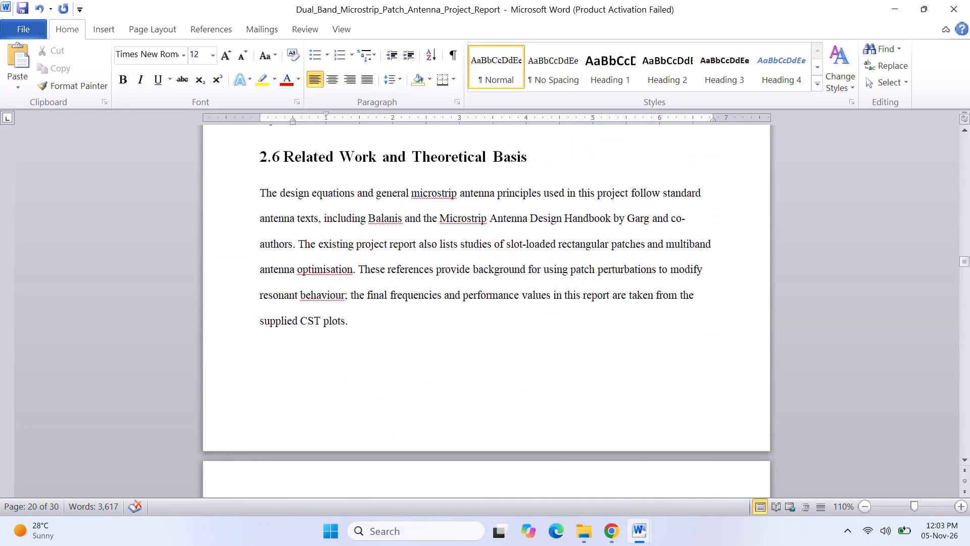
pyautogui.scroll(18, 519, 380)
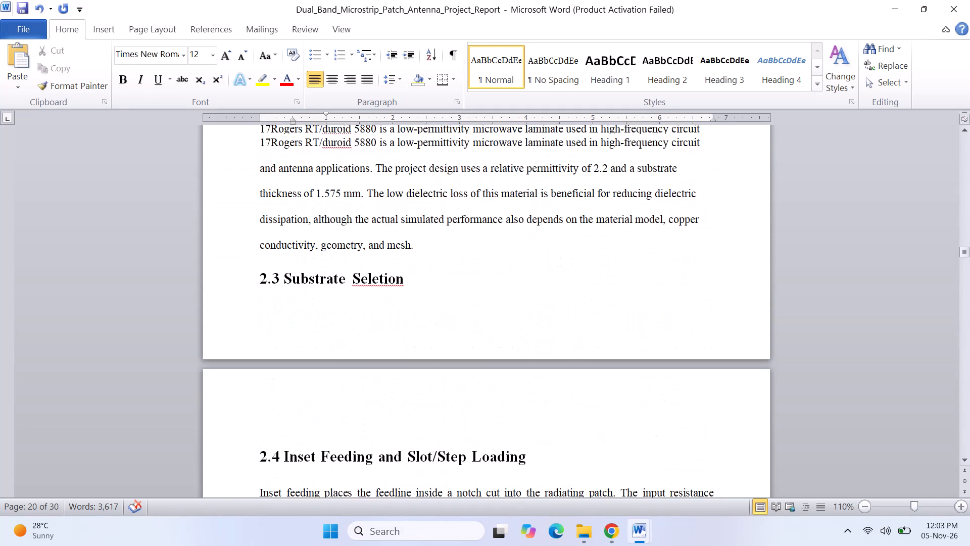
pyautogui.scroll(4, 519, 380)
pyautogui.scroll(18, 519, 380)
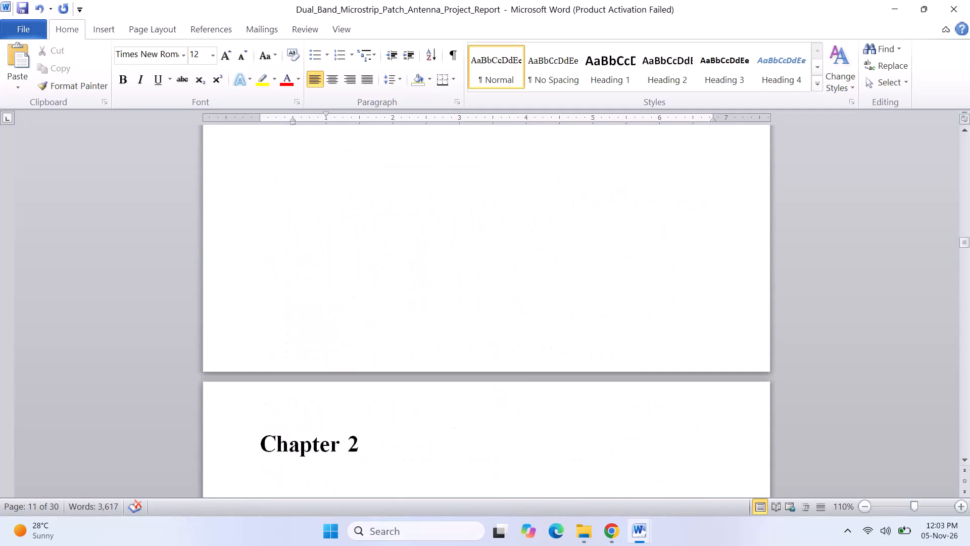
pyautogui.scroll(9, 519, 380)
pyautogui.scroll(20, 519, 380)
pyautogui.scroll(10, 519, 380)
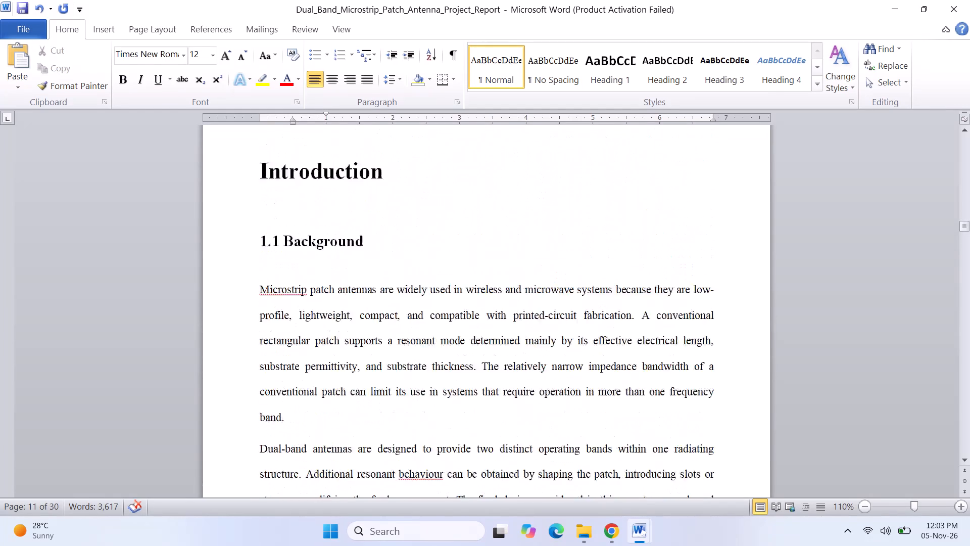
pyautogui.scroll(18, 519, 380)
pyautogui.scroll(18, 519, 380)
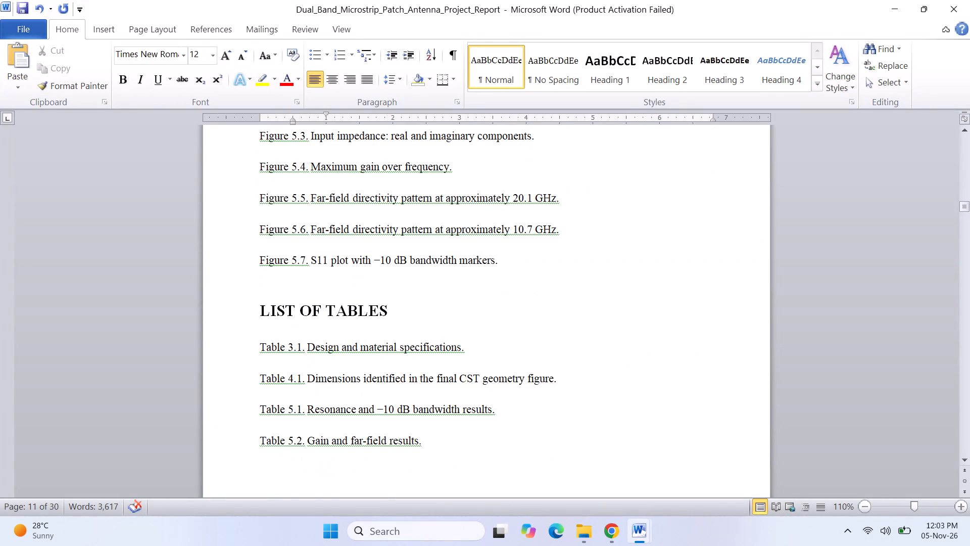
pyautogui.scroll(6, 519, 380)
pyautogui.scroll(-7, 519, 380)
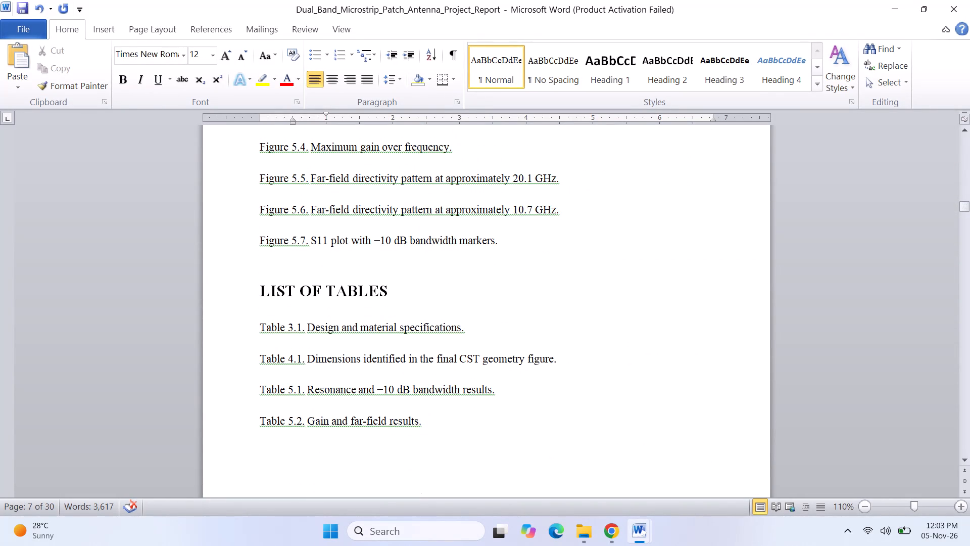
pyautogui.moveTo(260, 388); pyautogui.dragTo(503, 380)
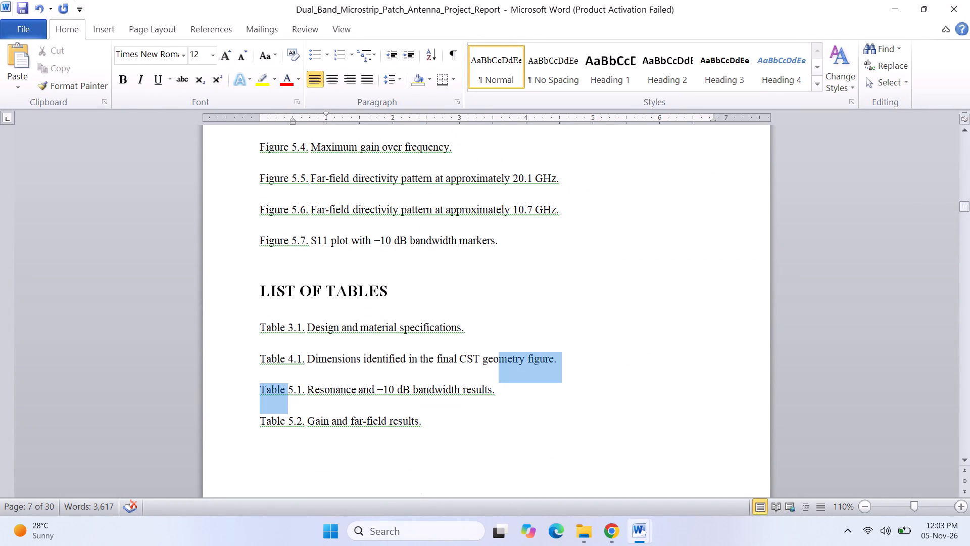
pyautogui.moveTo(503, 380); pyautogui.dragTo(499, 395)
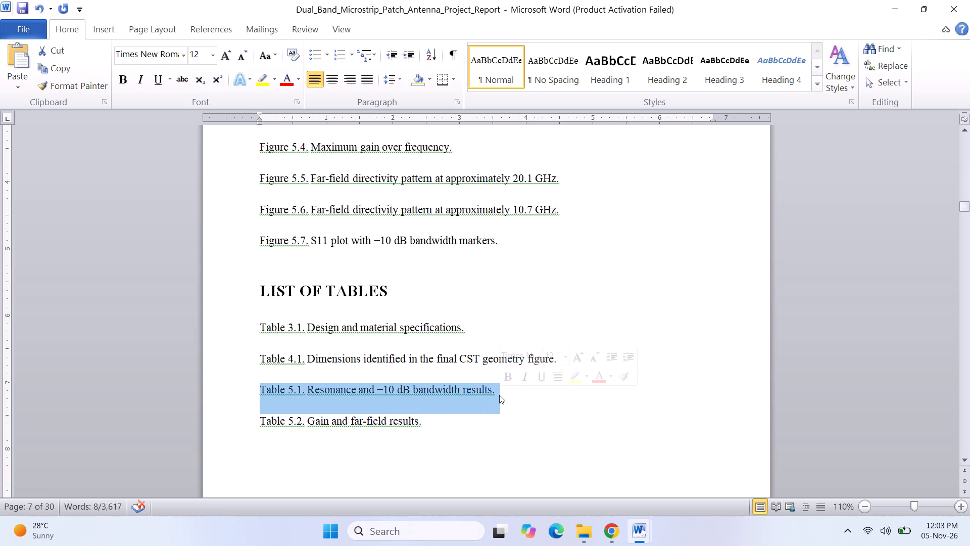
pyautogui.rightClick(499, 395)
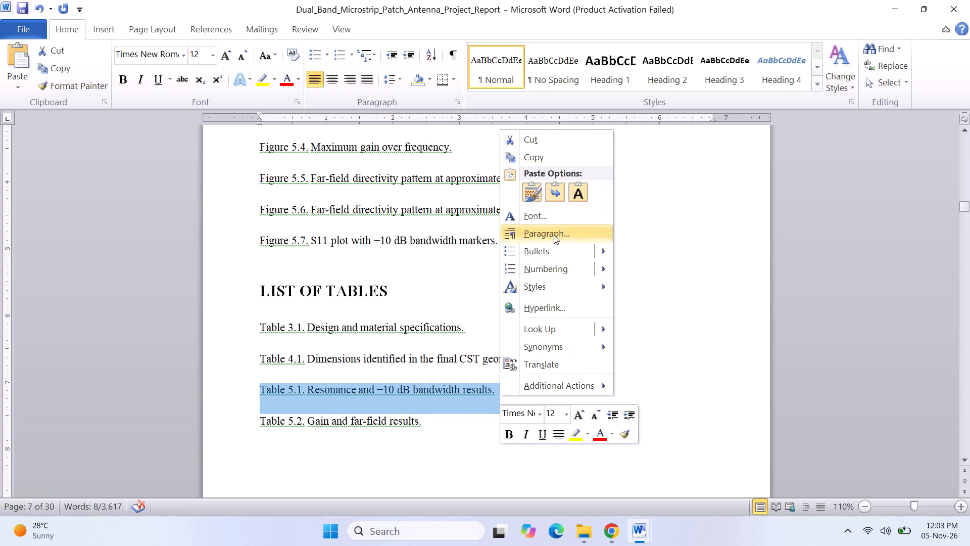
pyautogui.click(545, 157)
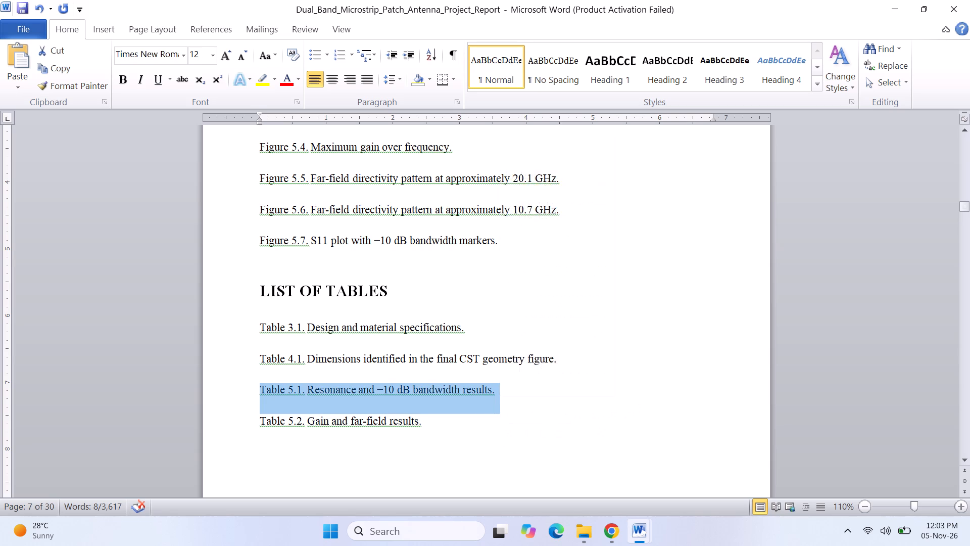
# Paste the copied Table 5.1 caption as text only directly below the resonant frequency table that precedes section 5.3.
pyautogui.scroll(-20, 473, 292)
pyautogui.scroll(-20, 473, 292)
pyautogui.scroll(-20, 473, 292)
pyautogui.scroll(-12, 473, 292)
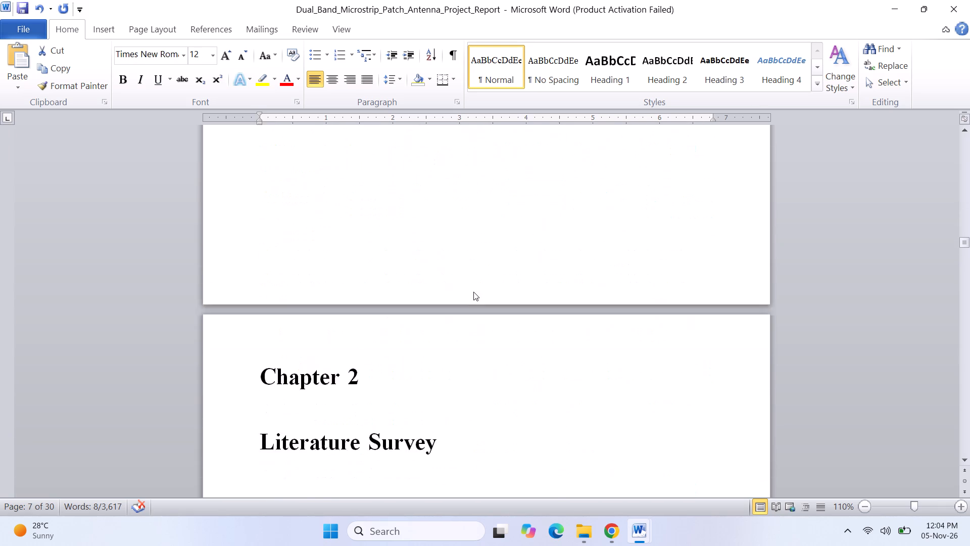
pyautogui.scroll(-20, 473, 292)
pyautogui.scroll(-20, 473, 292)
pyautogui.scroll(-20, 473, 292)
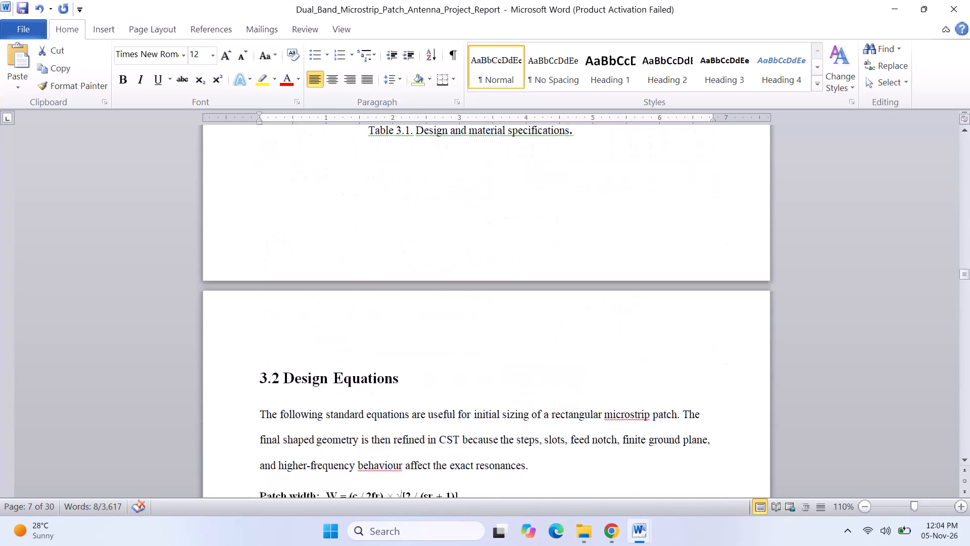
pyautogui.scroll(1, 473, 292)
pyautogui.scroll(-20, 473, 292)
pyautogui.scroll(-18, 473, 292)
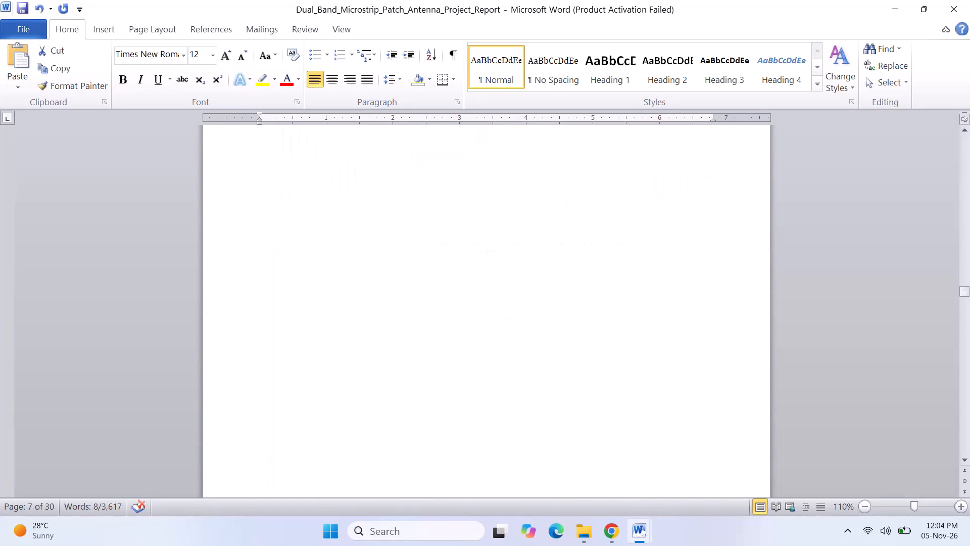
pyautogui.scroll(-16, 473, 292)
pyautogui.scroll(-12, 473, 292)
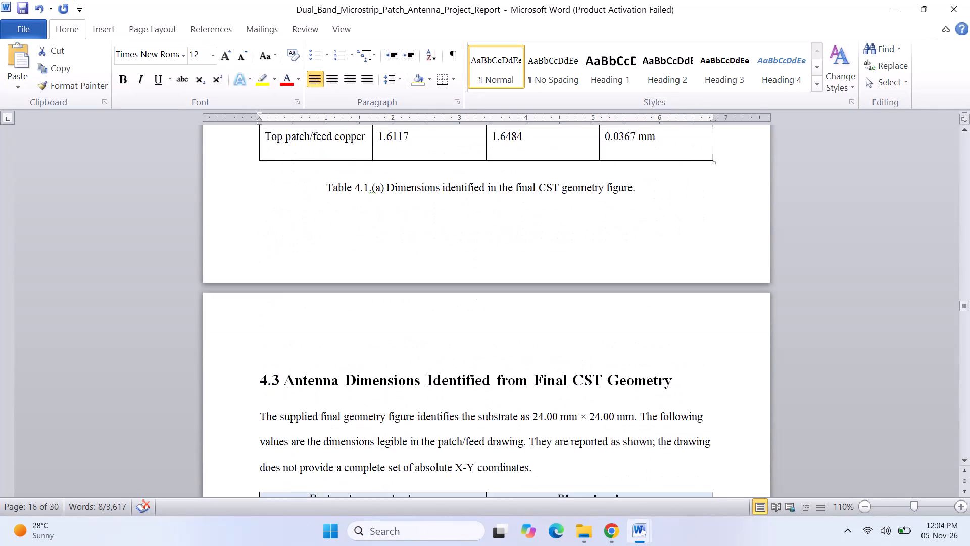
pyautogui.scroll(-20, 473, 292)
pyautogui.scroll(-19, 473, 292)
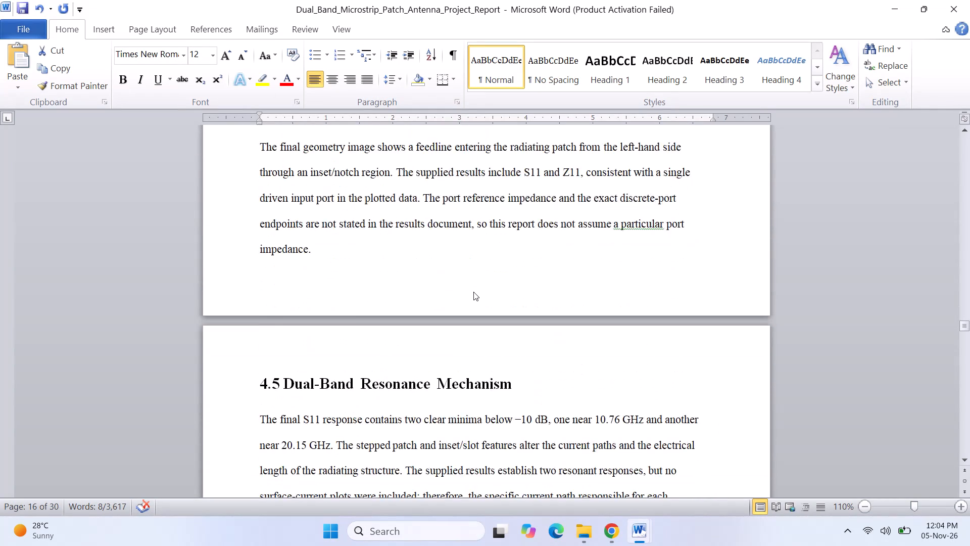
pyautogui.scroll(-20, 473, 292)
pyautogui.scroll(-13, 473, 292)
pyautogui.scroll(-8, 473, 292)
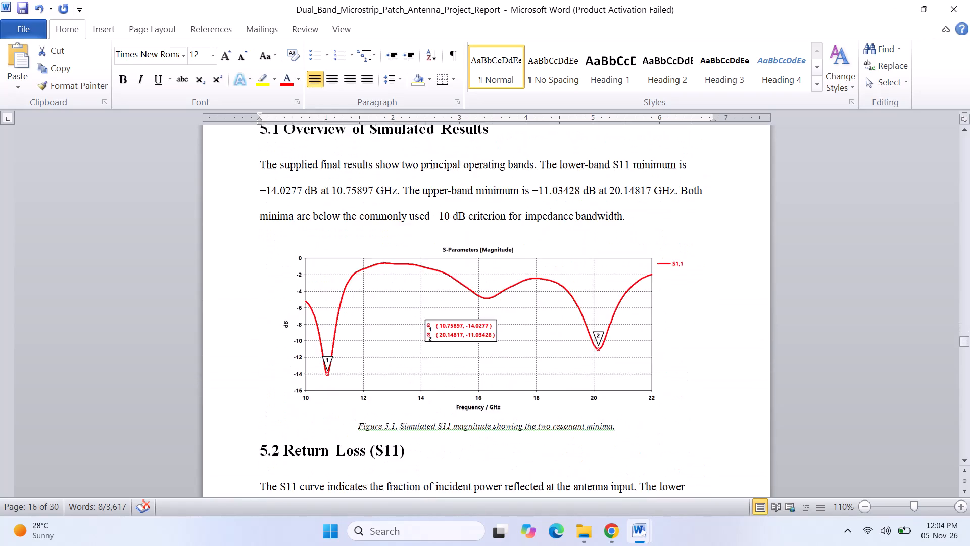
pyautogui.scroll(-13, 473, 292)
pyautogui.click(392, 336)
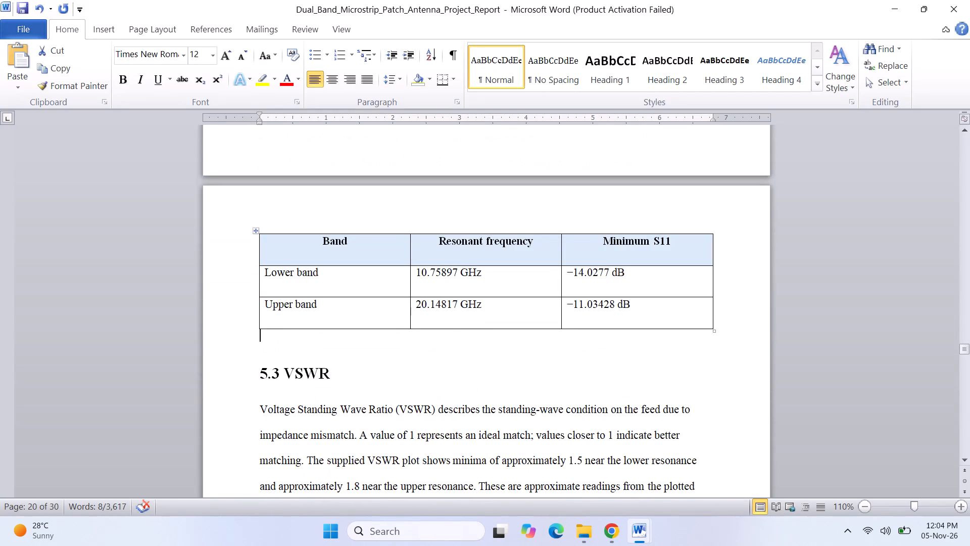
pyautogui.rightClick(392, 336)
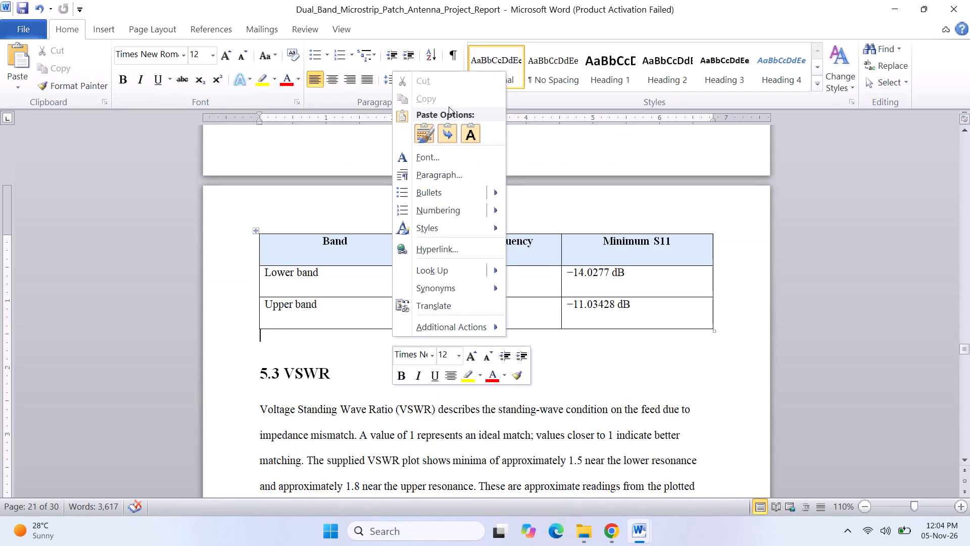
pyautogui.click(467, 130)
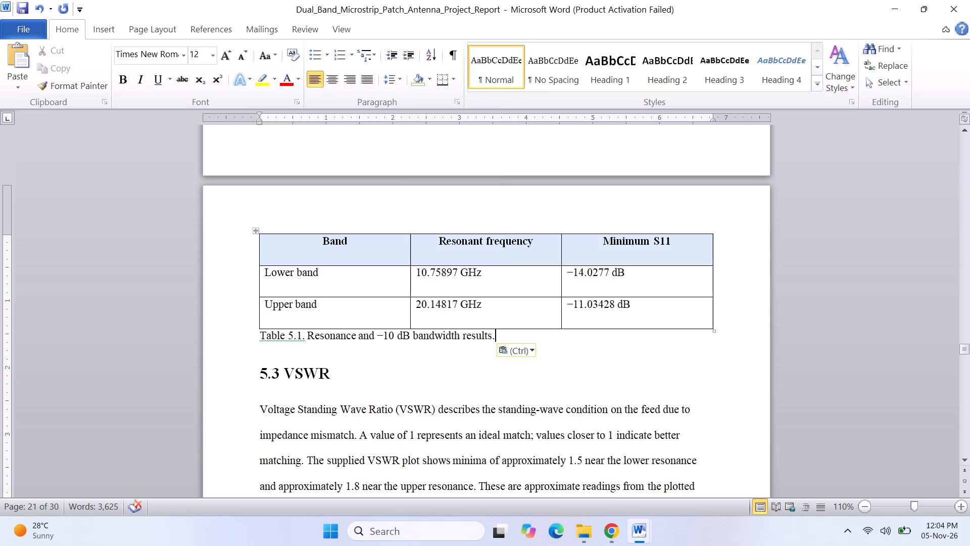
# Move the Table 5.1 caption one line down from its table and indent it with three tabs to sit roughly centred.
pyautogui.click(255, 335)
pyautogui.press('Return')
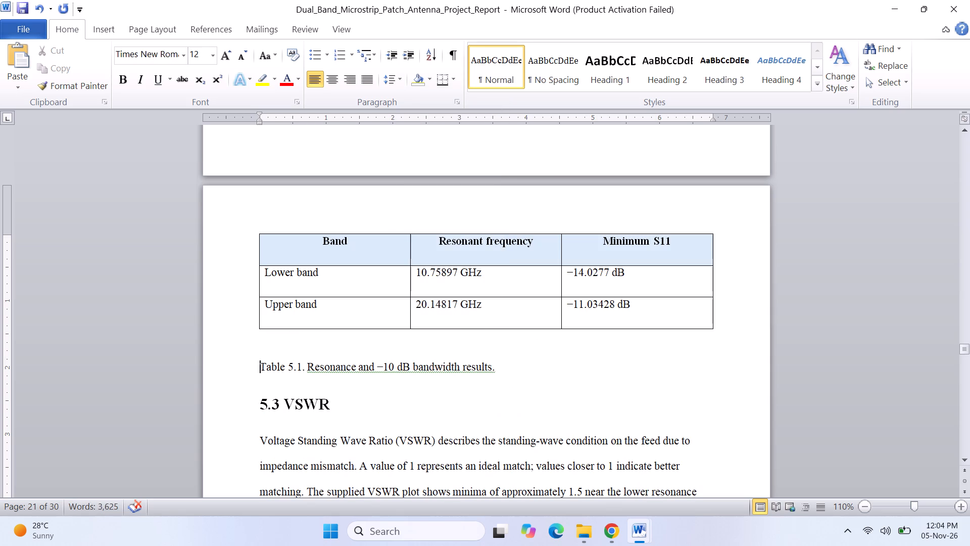
pyautogui.press('Tab')
pyautogui.press('Tab')
pyautogui.press('Tab')
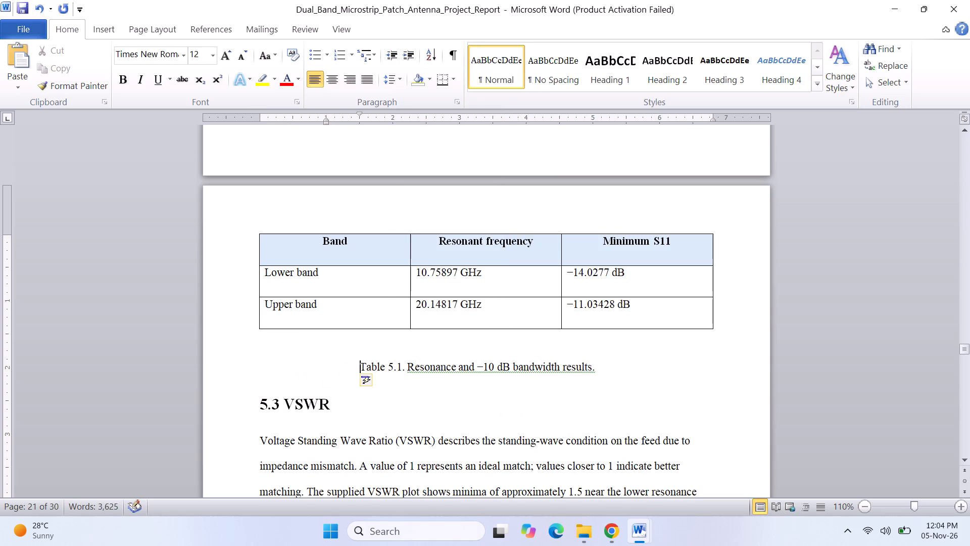
pyautogui.click(628, 406)
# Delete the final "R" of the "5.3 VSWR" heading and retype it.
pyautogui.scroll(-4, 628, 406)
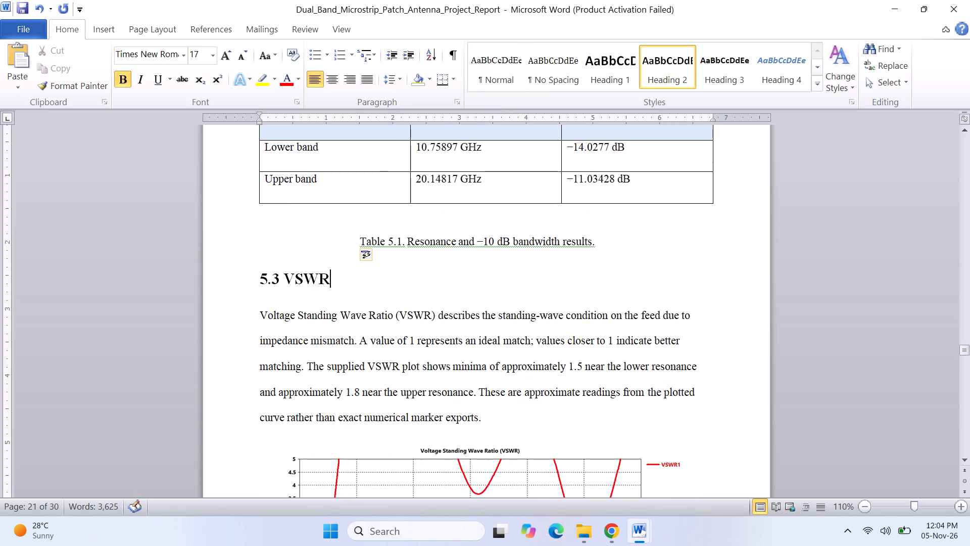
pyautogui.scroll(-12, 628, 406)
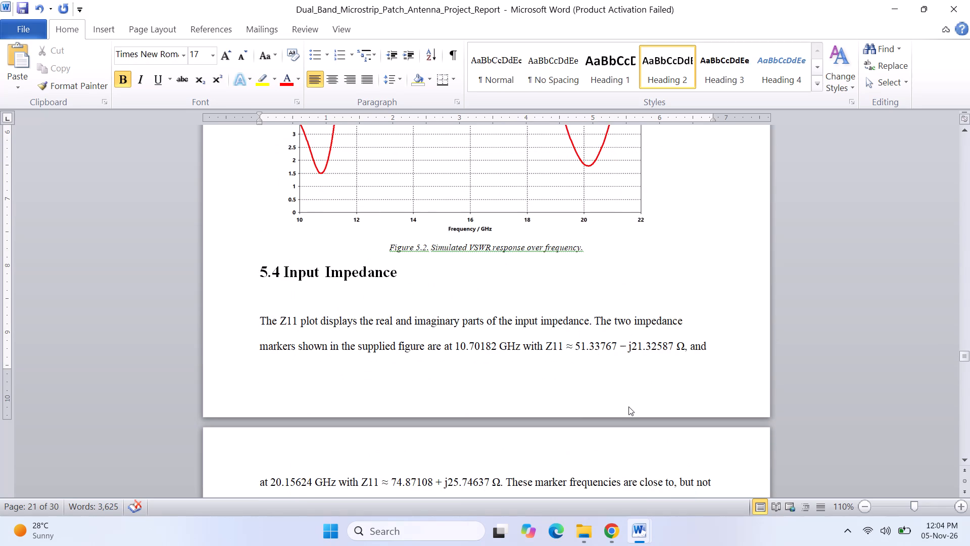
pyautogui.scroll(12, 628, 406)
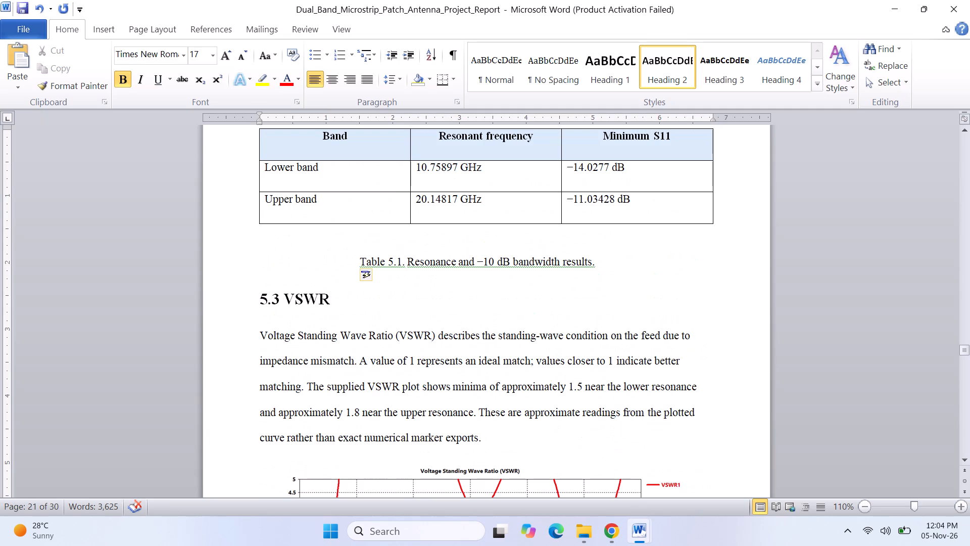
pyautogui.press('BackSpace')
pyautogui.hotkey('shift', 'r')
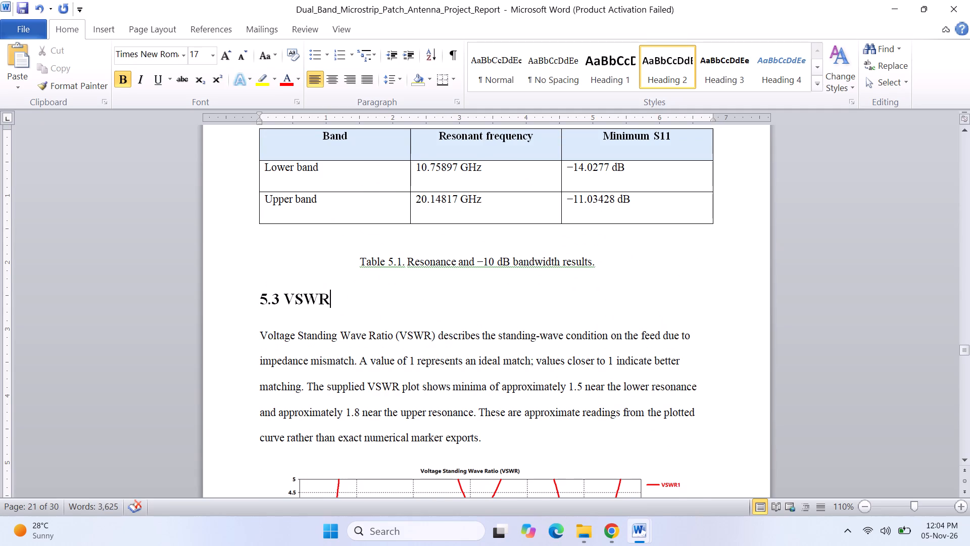
# Examine the impedance table in section 5.4 and compare it with the captioned Table 5.1.
pyautogui.scroll(-12, 748, 473)
pyautogui.scroll(-13, 748, 473)
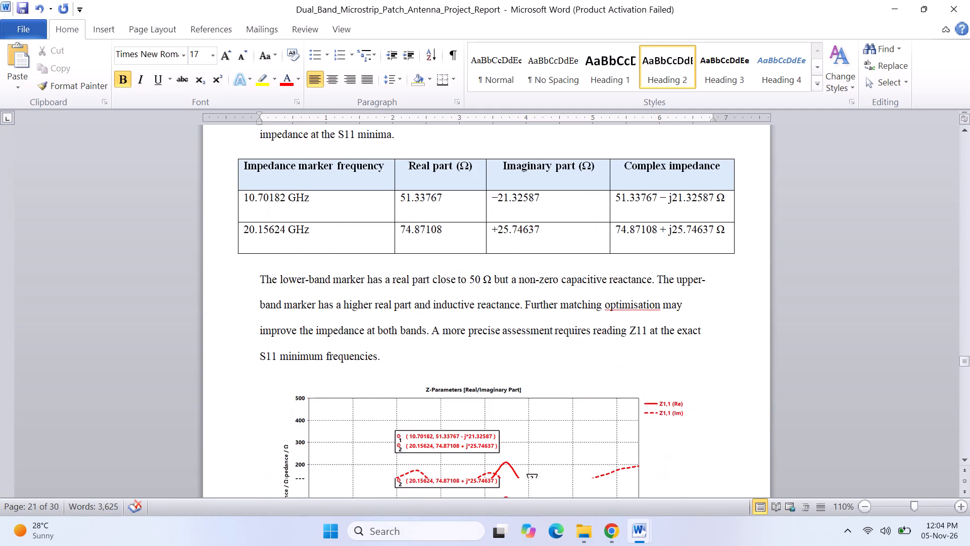
pyautogui.scroll(16, 748, 473)
pyautogui.scroll(11, 748, 473)
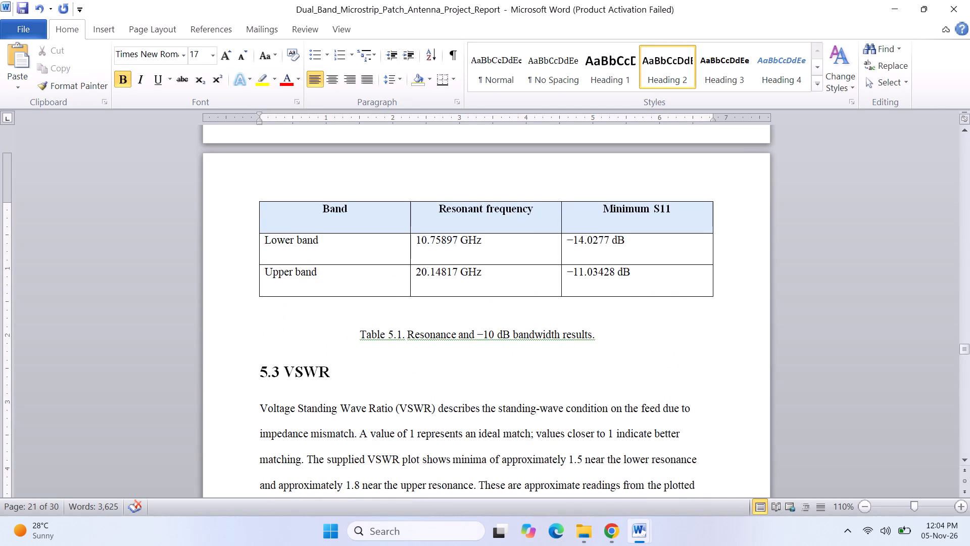
# Insert "(a)" directly after "Table 5.1." in the resonance and bandwidth caption above section 5.3.
pyautogui.moveTo(357, 336); pyautogui.dragTo(591, 320)
pyautogui.moveTo(591, 320); pyautogui.dragTo(597, 338)
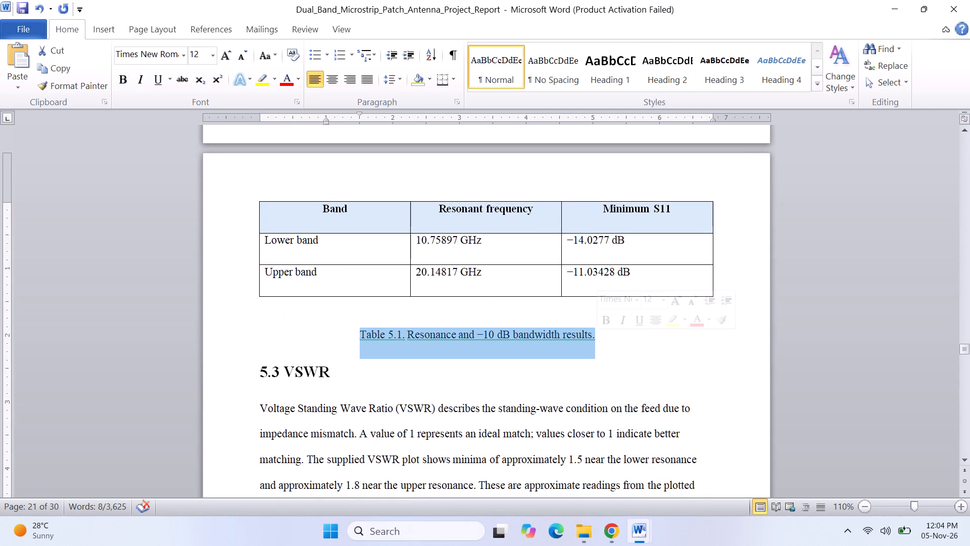
pyautogui.click(522, 379)
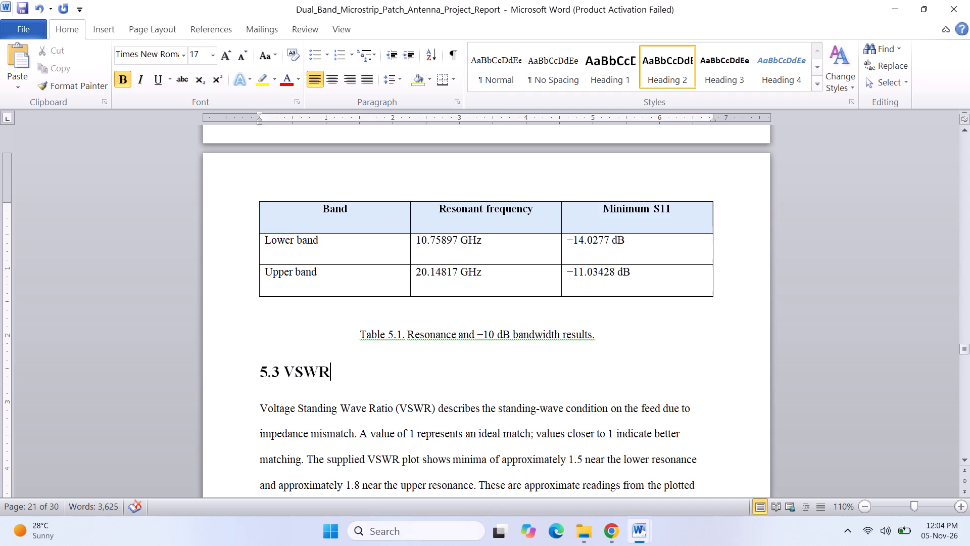
pyautogui.click(404, 336)
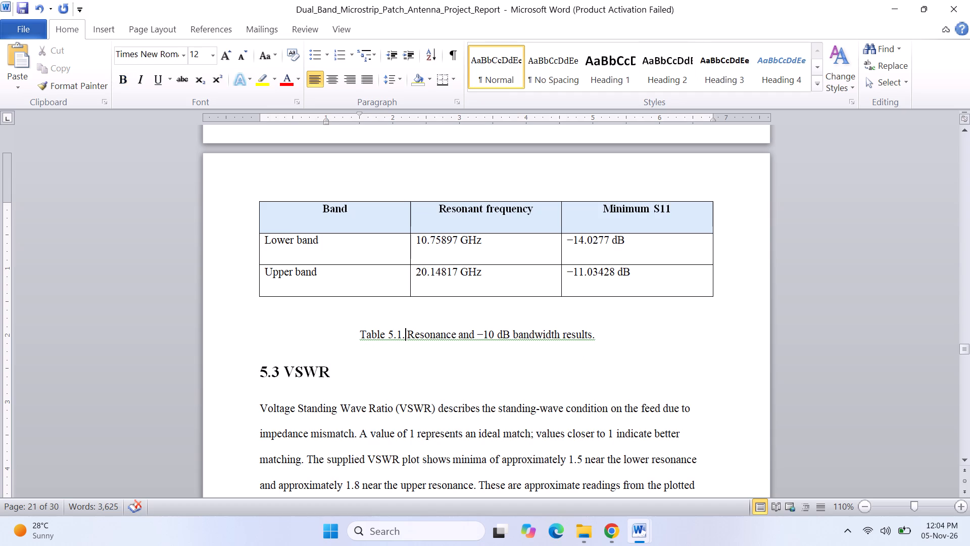
pyautogui.hotkey('shift', '(')
pyautogui.write('a)')
# Examine sections 5.3 and 5.4, checking the VSWR plot, impedance table and Z-parameter figure against the Table 5.1 caption.
pyautogui.scroll(-7, 428, 348)
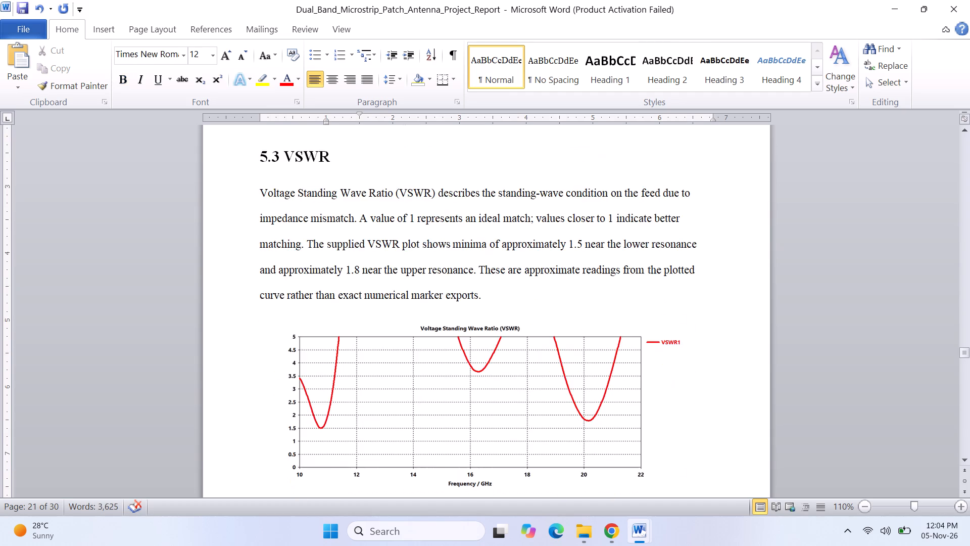
pyautogui.scroll(-7, 428, 348)
pyautogui.scroll(1, 428, 348)
pyautogui.scroll(-14, 428, 348)
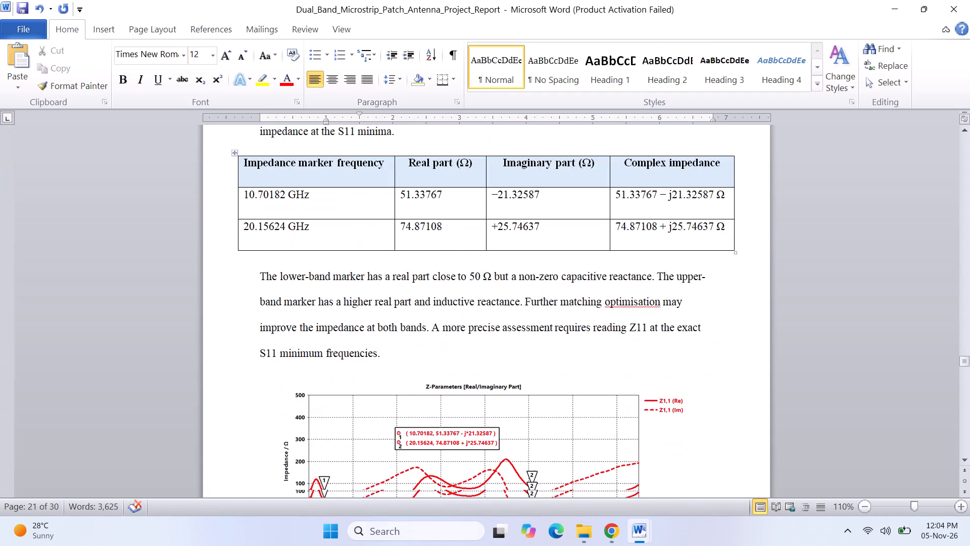
pyautogui.scroll(3, 428, 348)
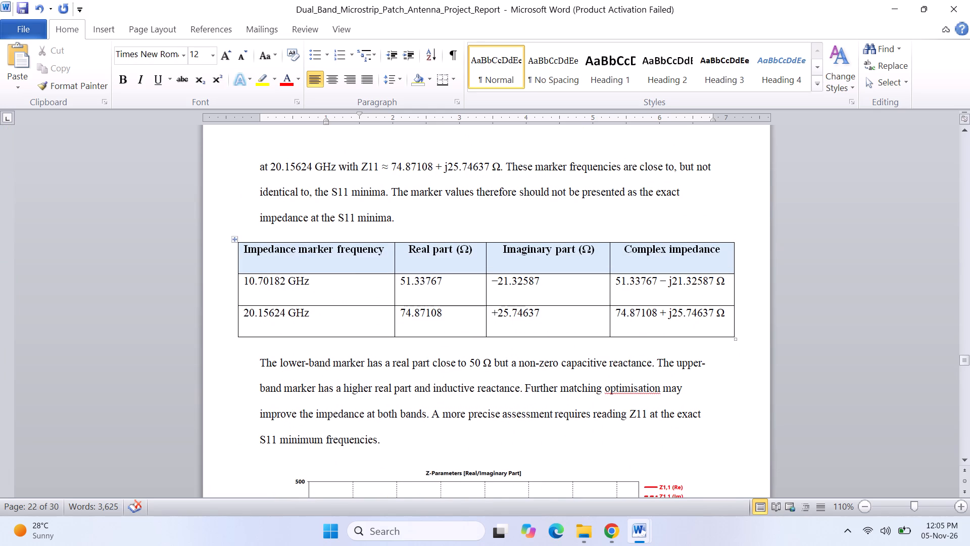
pyautogui.scroll(20, 493, 305)
pyautogui.scroll(9, 493, 305)
pyautogui.scroll(-4, 493, 305)
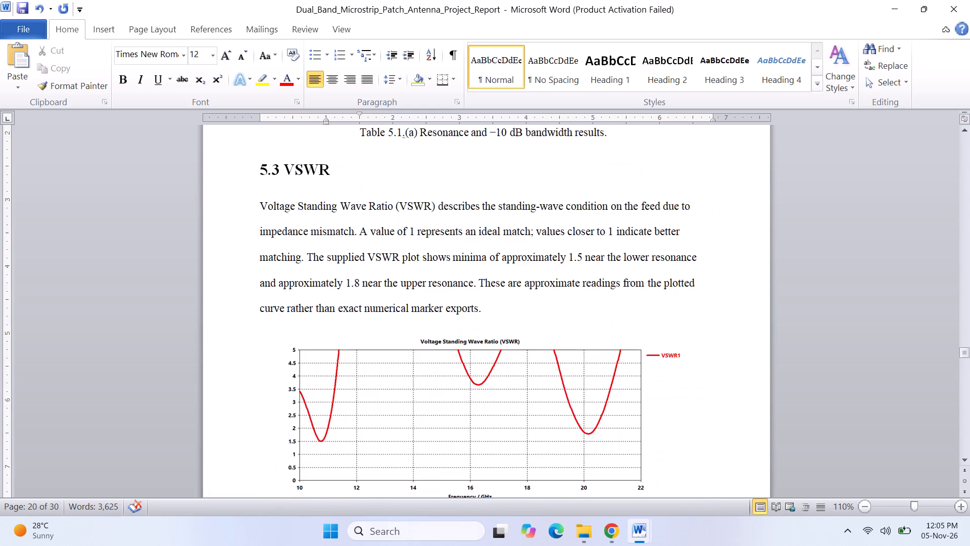
pyautogui.scroll(-20, 493, 305)
pyautogui.scroll(-2, 493, 305)
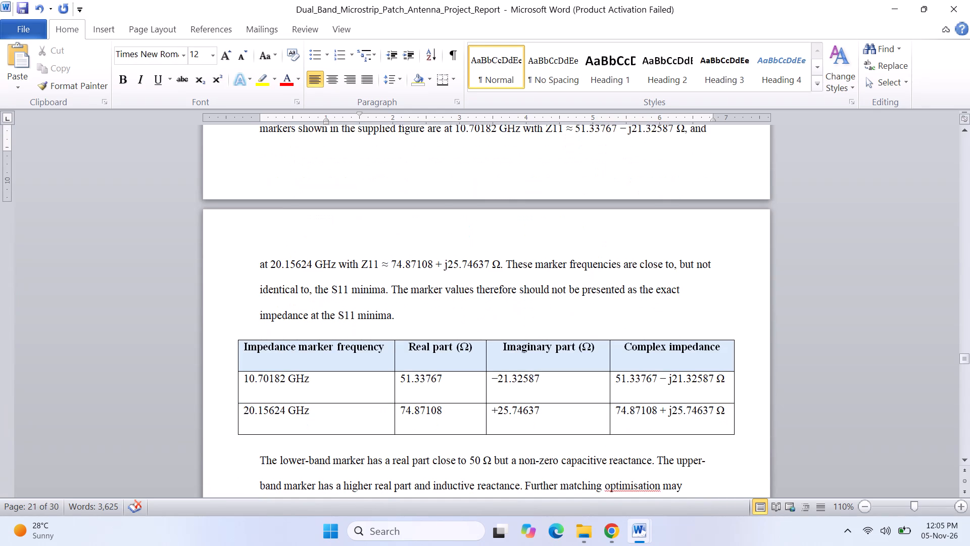
pyautogui.scroll(-9, 493, 305)
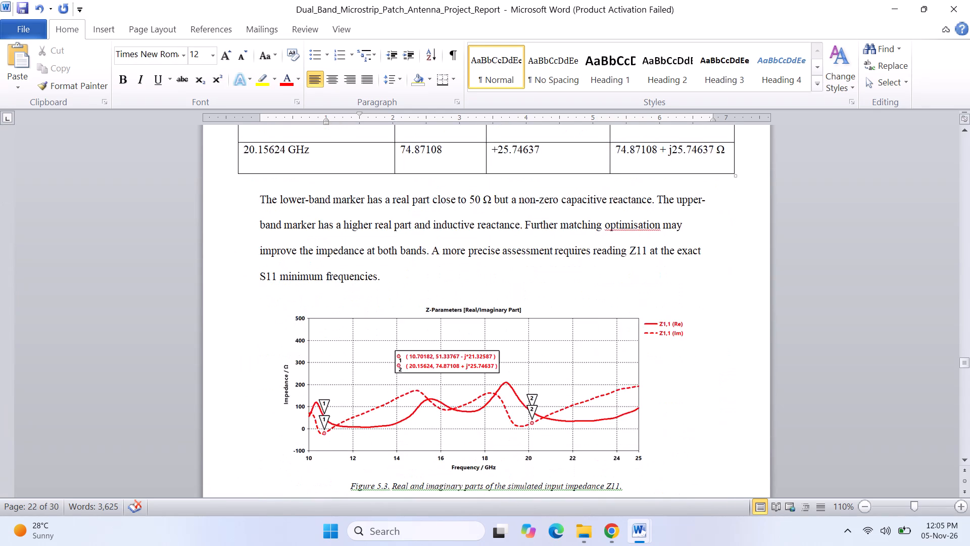
pyautogui.scroll(-5, 493, 305)
pyautogui.scroll(10, 493, 305)
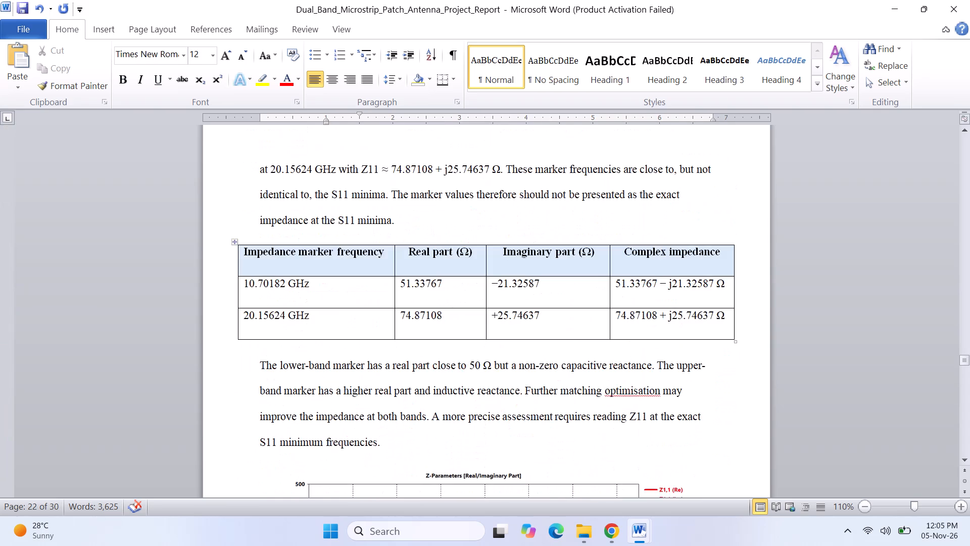
pyautogui.scroll(12, 493, 305)
pyautogui.scroll(-7, 493, 305)
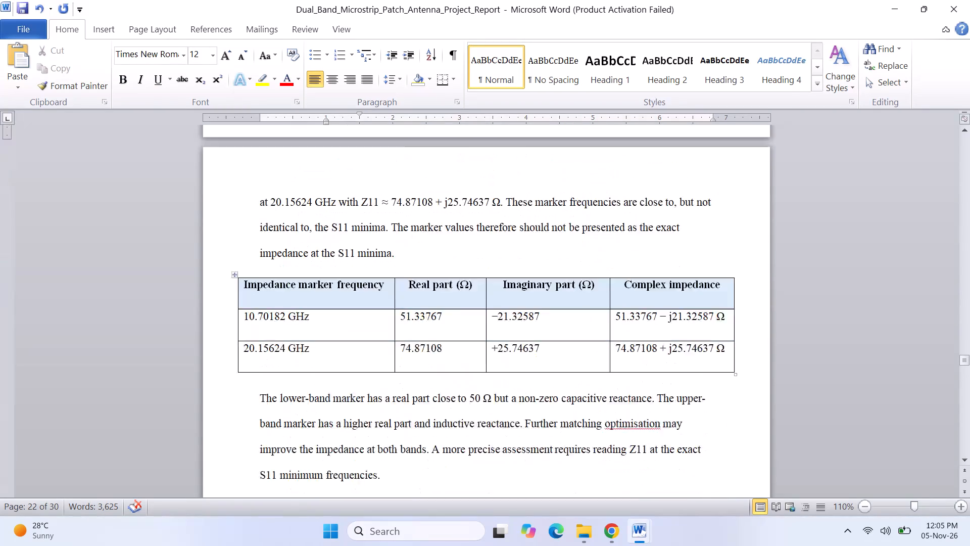
# Review the rest of the report, from the gain table and far-field figures through to the reference list.
pyautogui.scroll(-14, 493, 305)
pyautogui.scroll(-20, 493, 305)
pyautogui.scroll(-12, 493, 305)
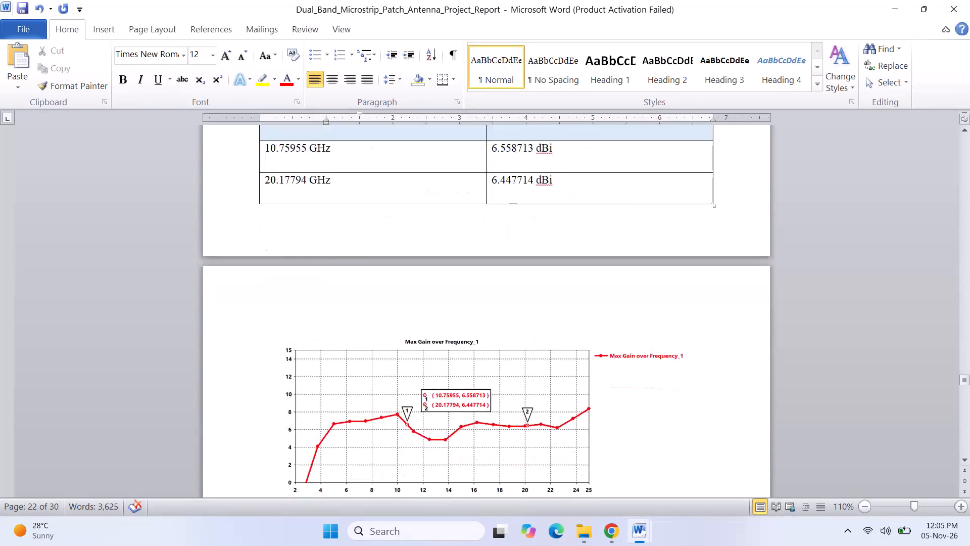
pyautogui.scroll(7, 493, 305)
pyautogui.scroll(-13, 493, 305)
pyautogui.scroll(-17, 493, 305)
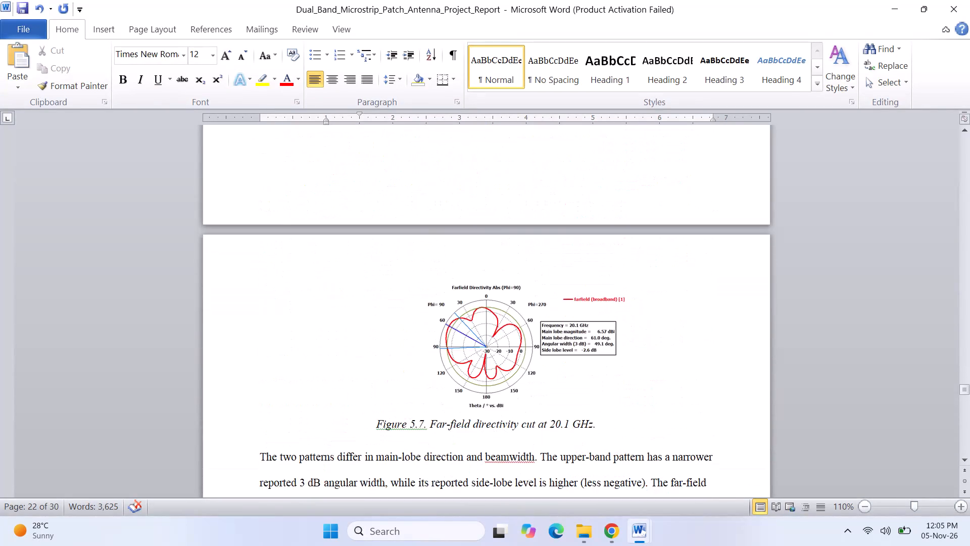
pyautogui.scroll(-14, 493, 305)
pyautogui.scroll(-20, 493, 305)
pyautogui.scroll(-12, 493, 305)
pyautogui.scroll(-17, 493, 305)
pyautogui.scroll(-20, 493, 305)
pyautogui.scroll(-20, 493, 305)
pyautogui.scroll(-13, 493, 305)
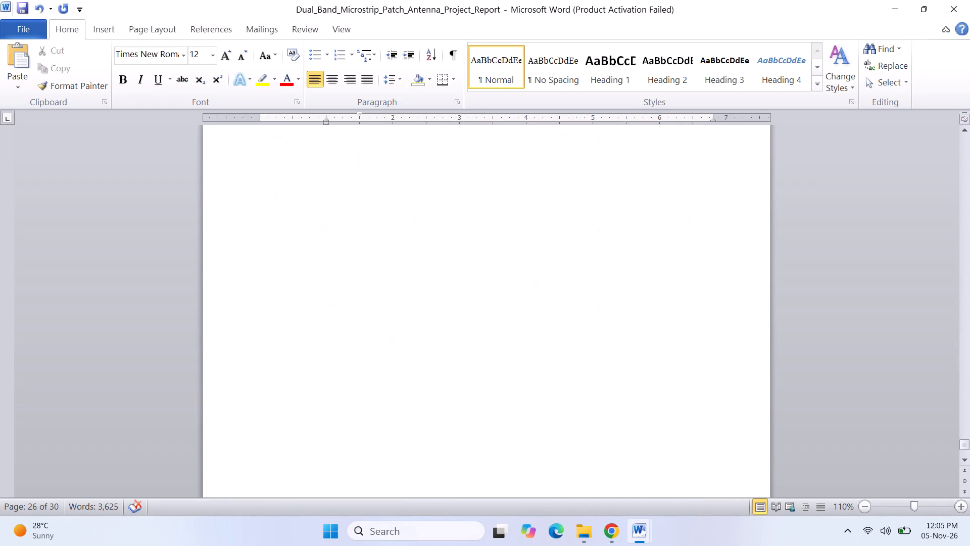
pyautogui.scroll(-20, 493, 305)
pyautogui.scroll(-20, 493, 305)
pyautogui.scroll(-12, 493, 305)
pyautogui.scroll(20, 493, 305)
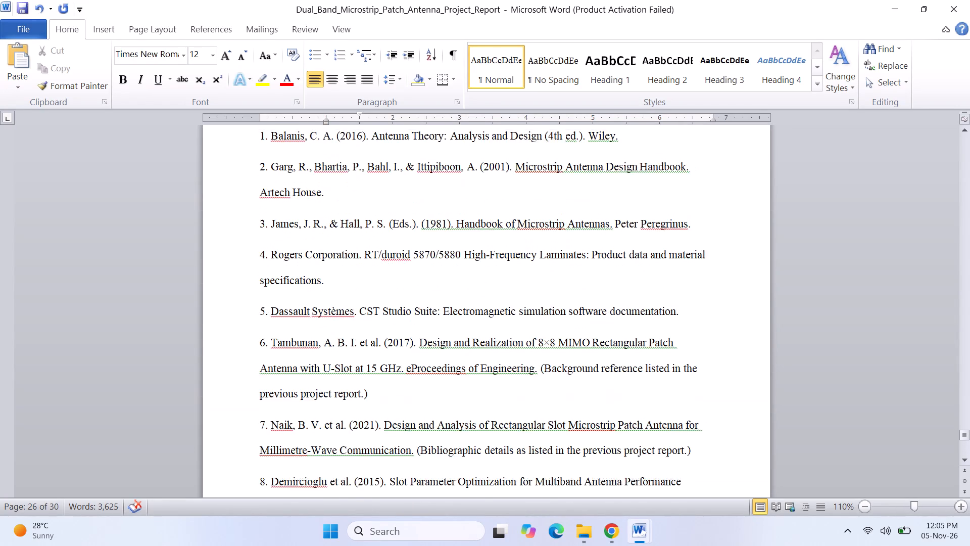
pyautogui.scroll(19, 493, 305)
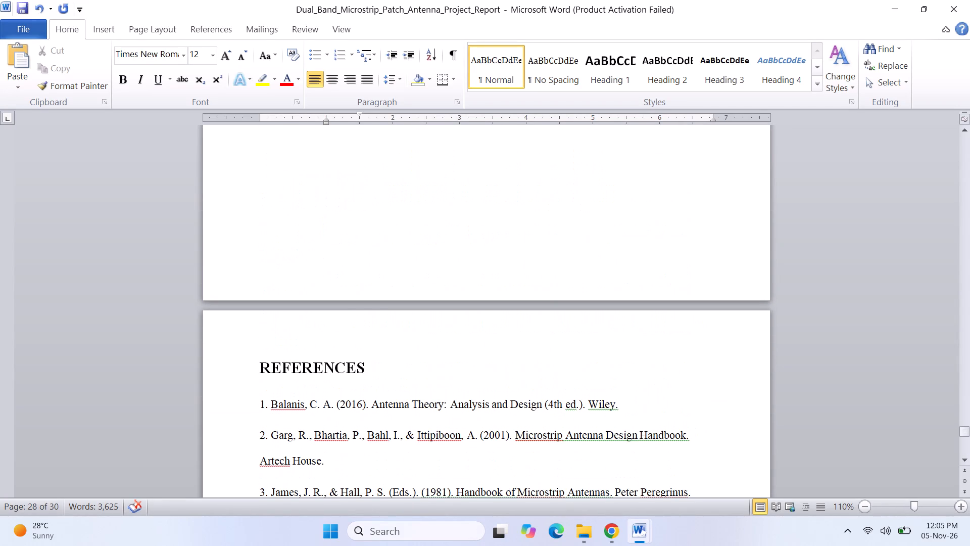
pyautogui.scroll(-5, 503, 323)
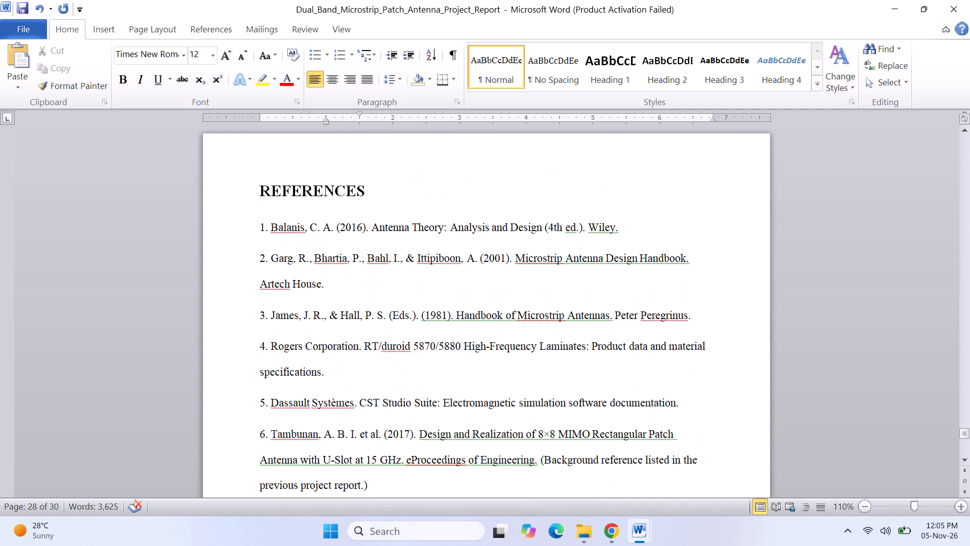
pyautogui.scroll(-2, 503, 323)
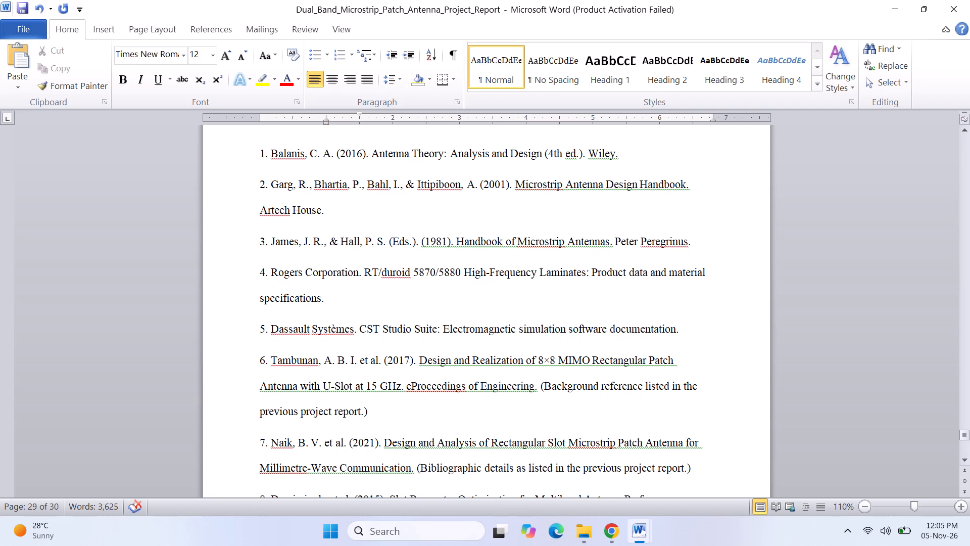
# Open the Save & Send options for the report.
pyautogui.click(33, 26)
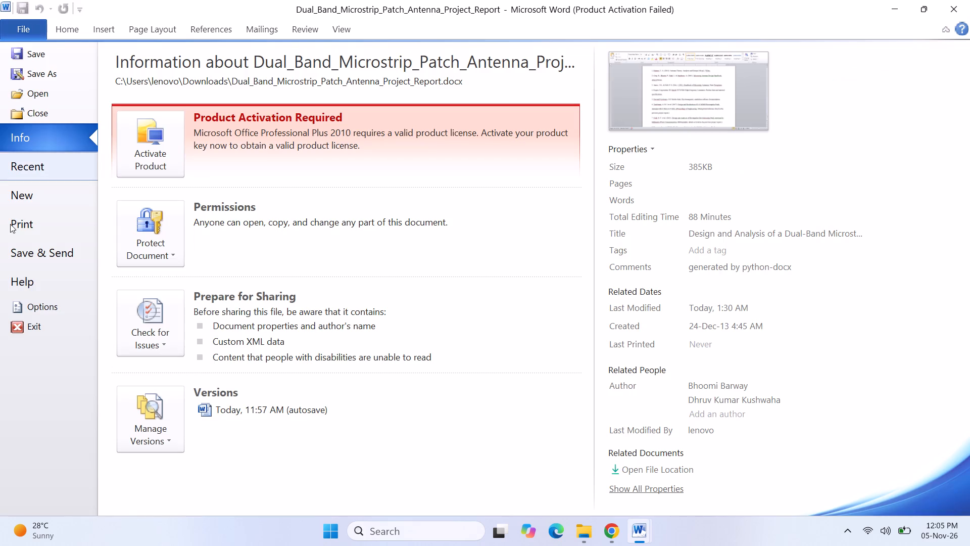
pyautogui.click(9, 261)
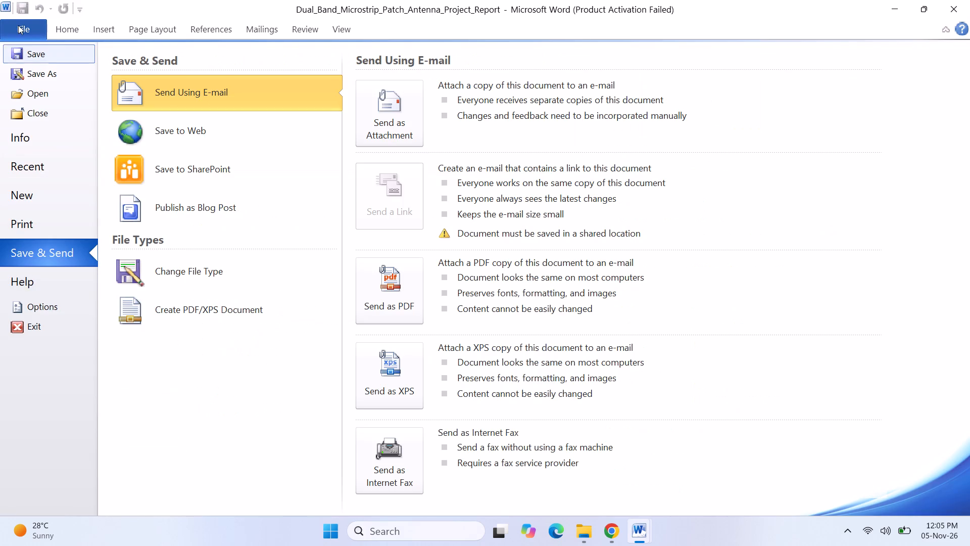
# Save the report as a separate Word document in Downloads, appending " incomple" to the file name Dual_Band_Microstrip_Patch_Antenna_Project_Report.
pyautogui.click(36, 75)
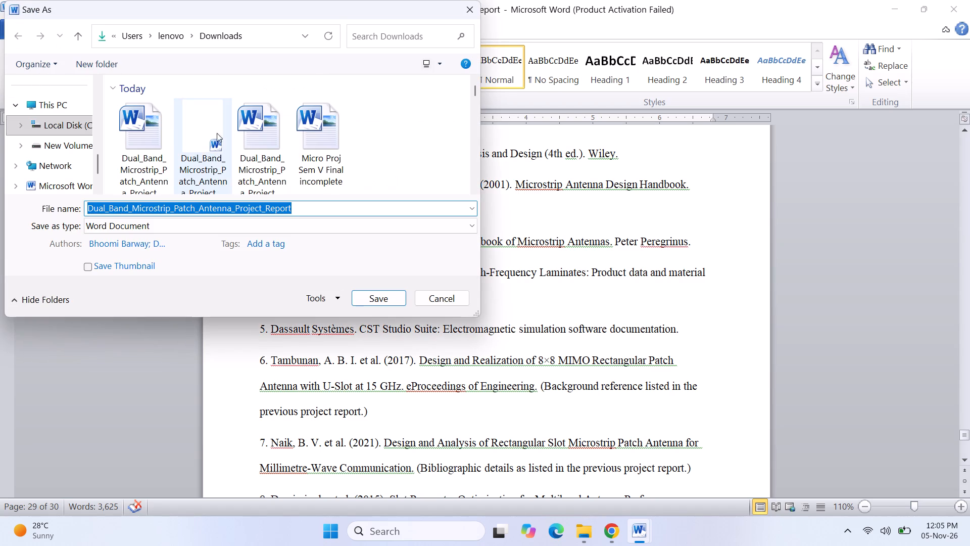
pyautogui.click(298, 214)
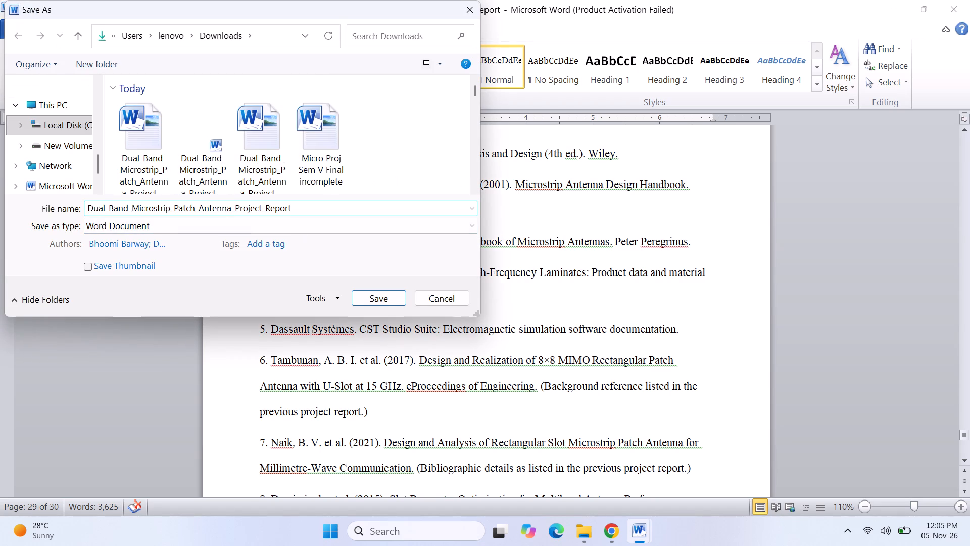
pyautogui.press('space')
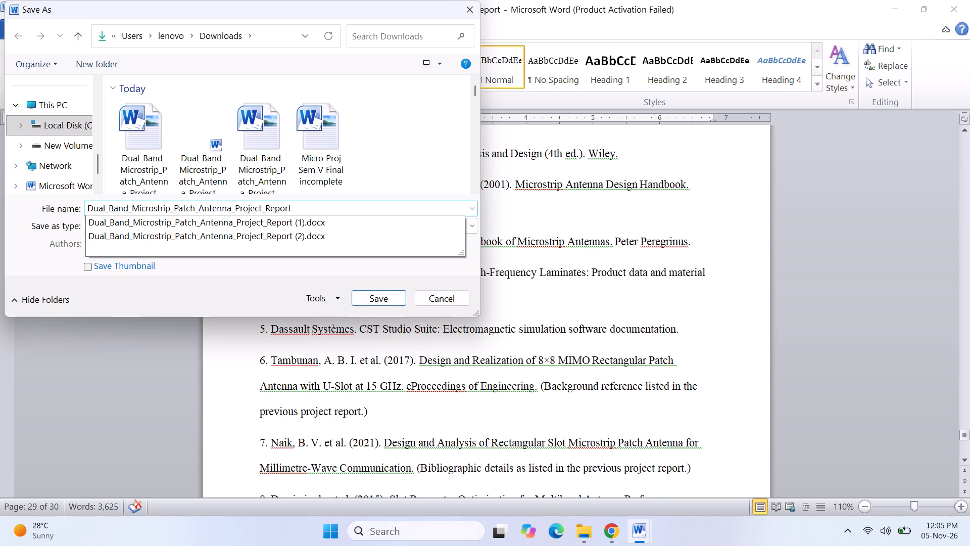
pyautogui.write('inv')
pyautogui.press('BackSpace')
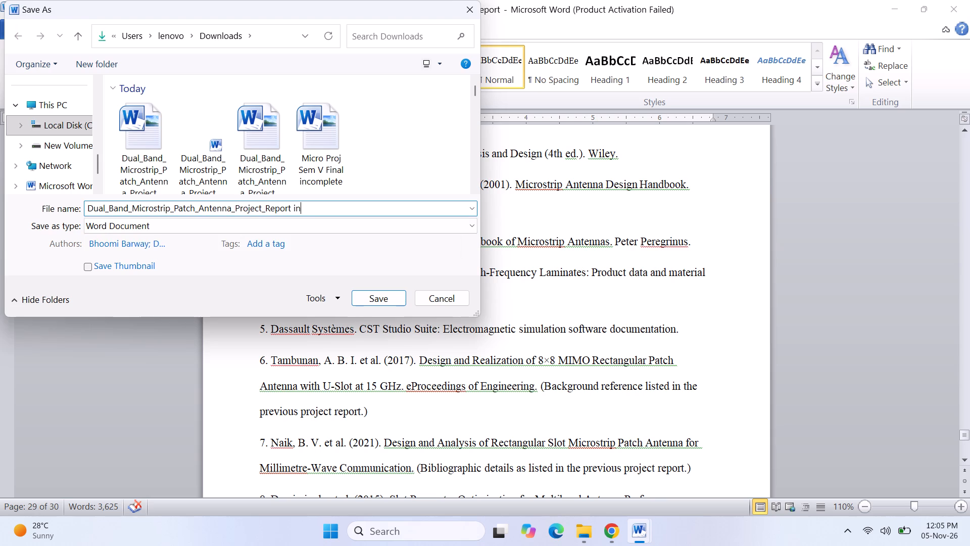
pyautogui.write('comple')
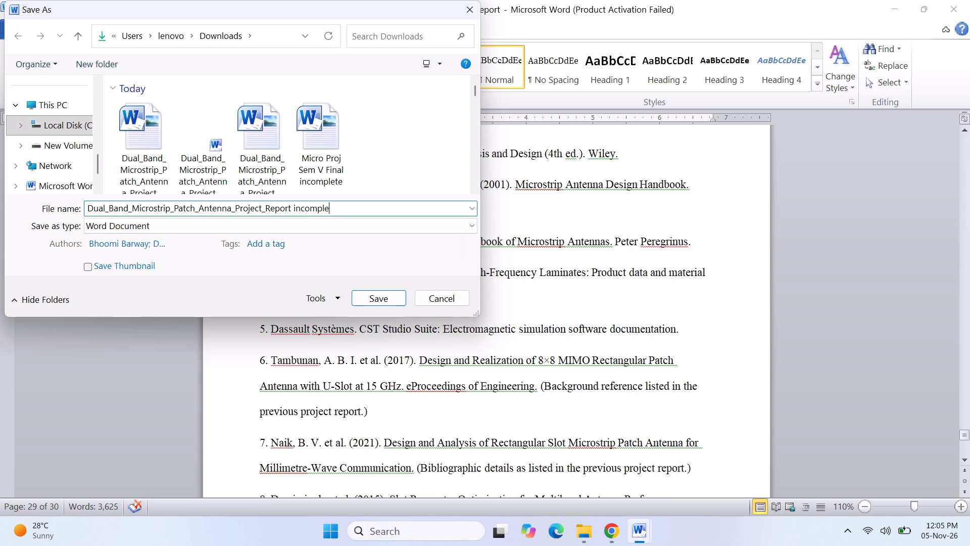